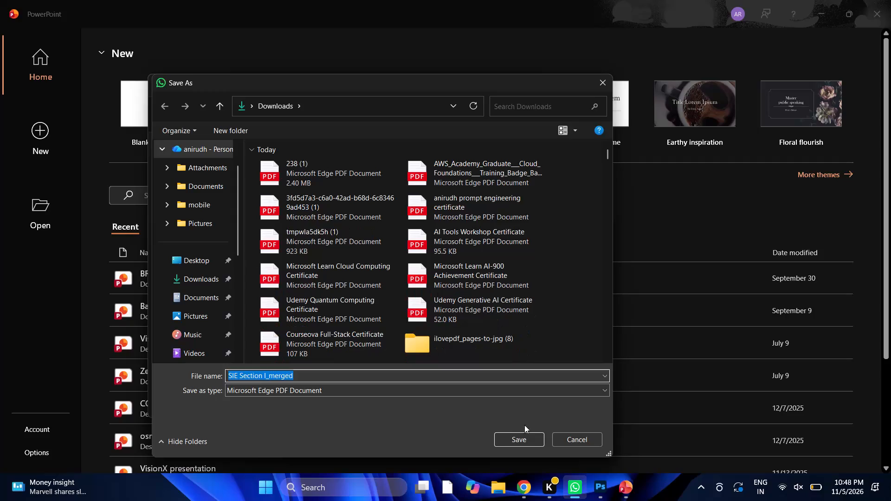
Save the PDF from WhatsApp as SIE Section I_merged in the Downloads folder.
click(521, 437)
triple_click(521, 437)
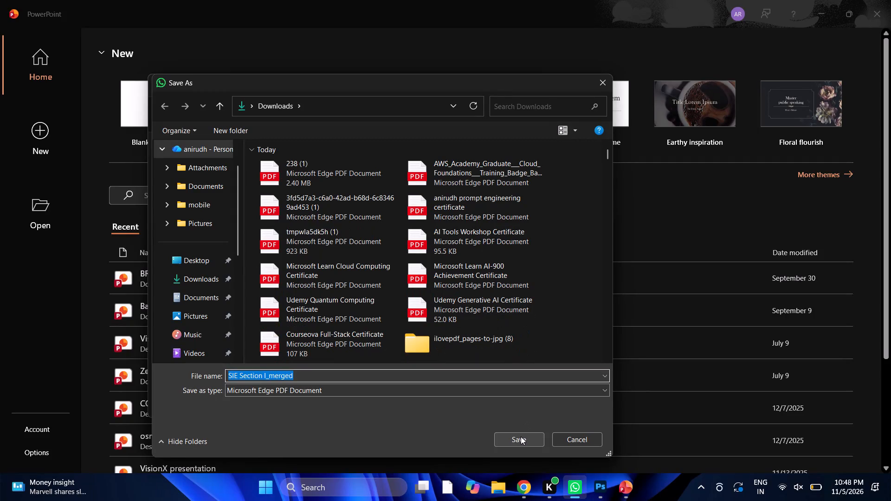
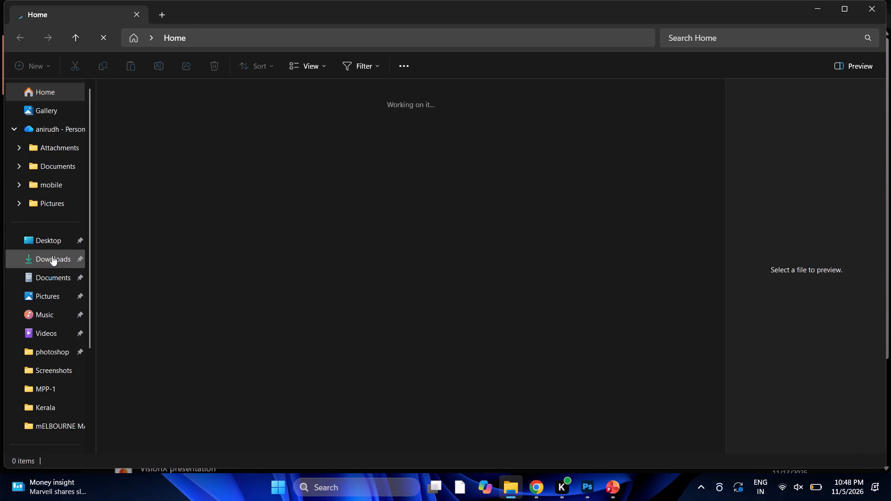
Open the SIE Section I_merged PDF from the Downloads folder in a maximized window.
click(53, 256)
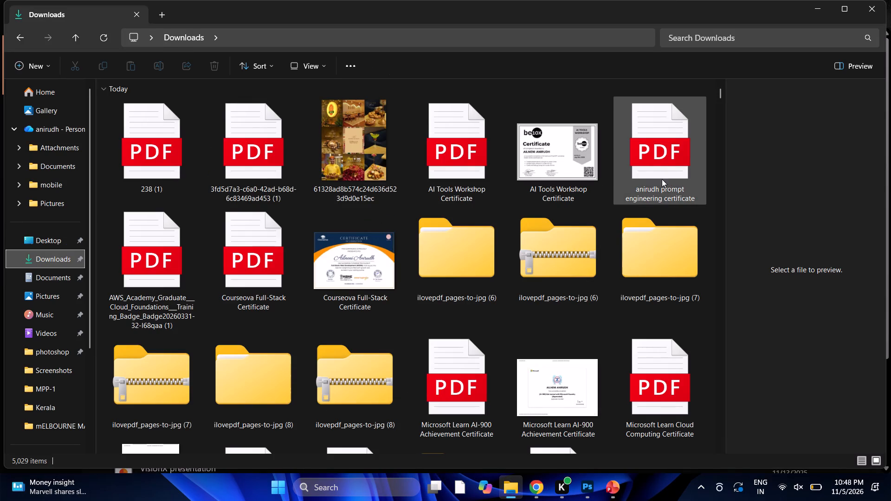
click(104, 33)
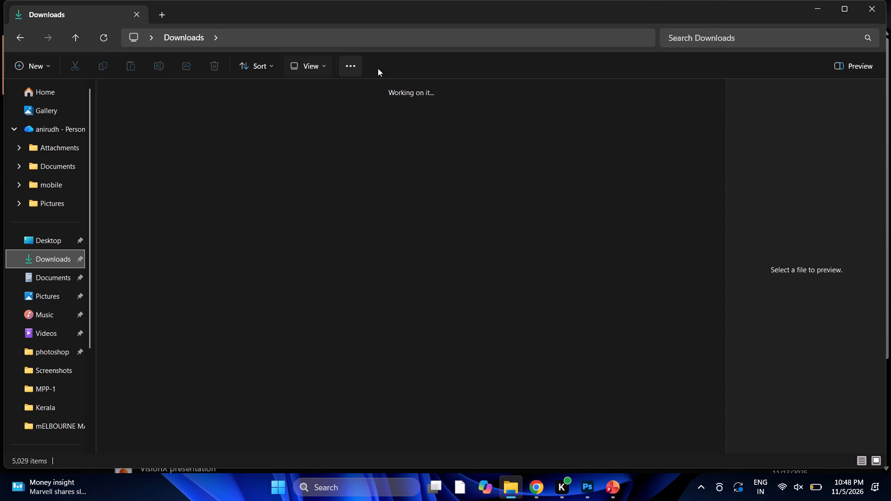
double_click(166, 152)
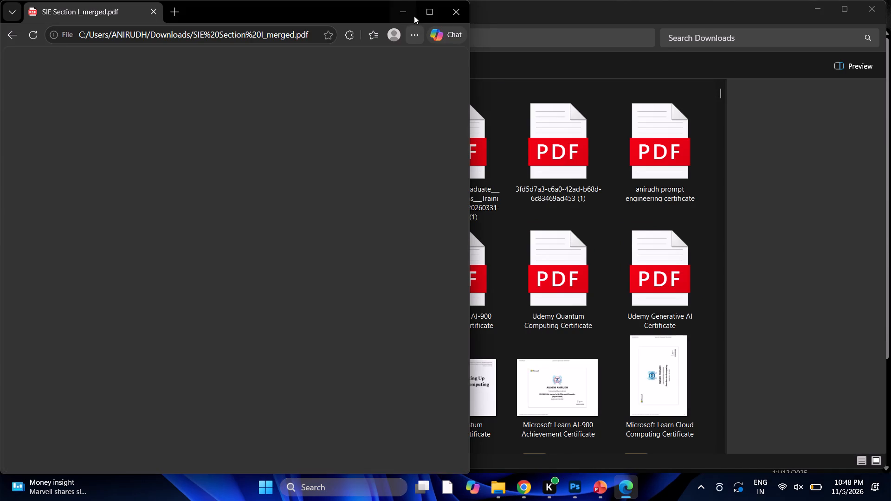
click(423, 9)
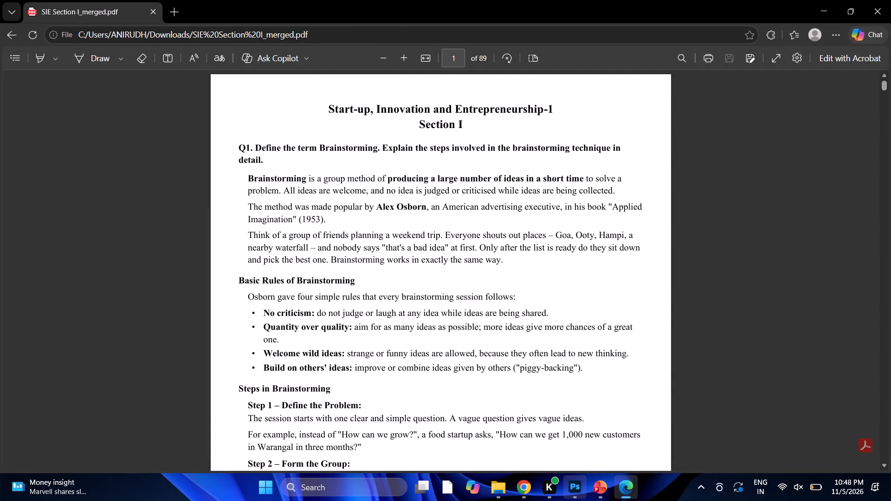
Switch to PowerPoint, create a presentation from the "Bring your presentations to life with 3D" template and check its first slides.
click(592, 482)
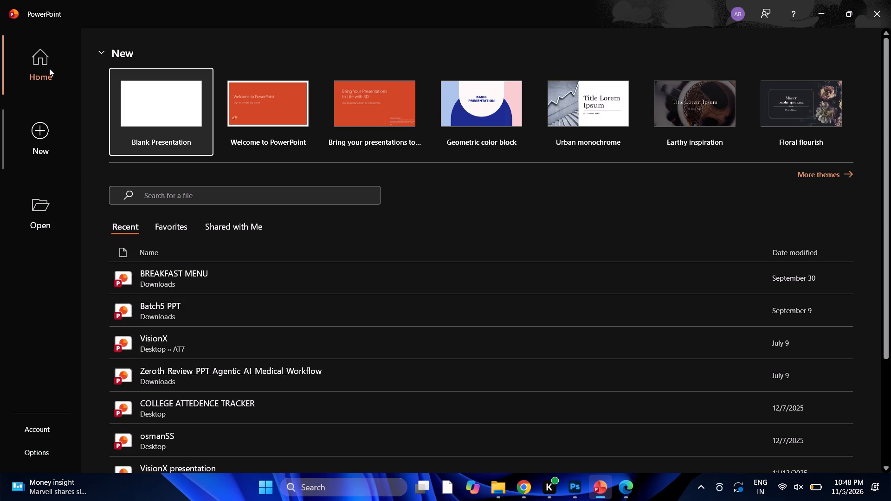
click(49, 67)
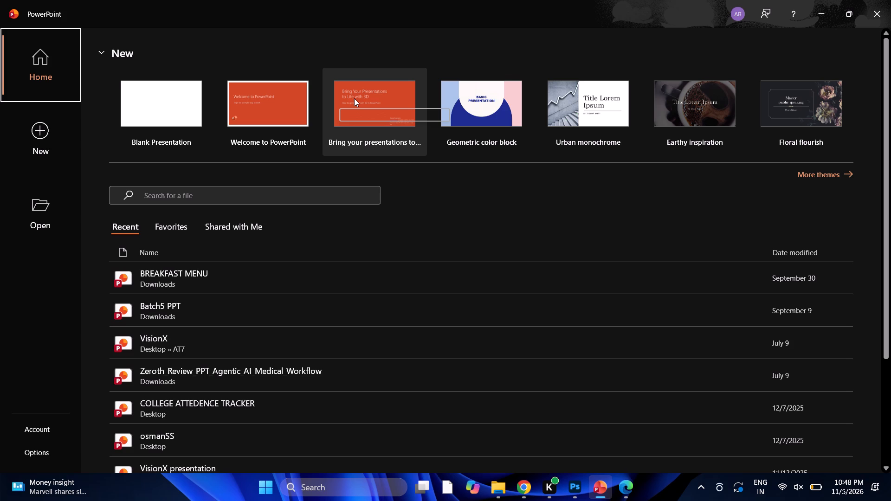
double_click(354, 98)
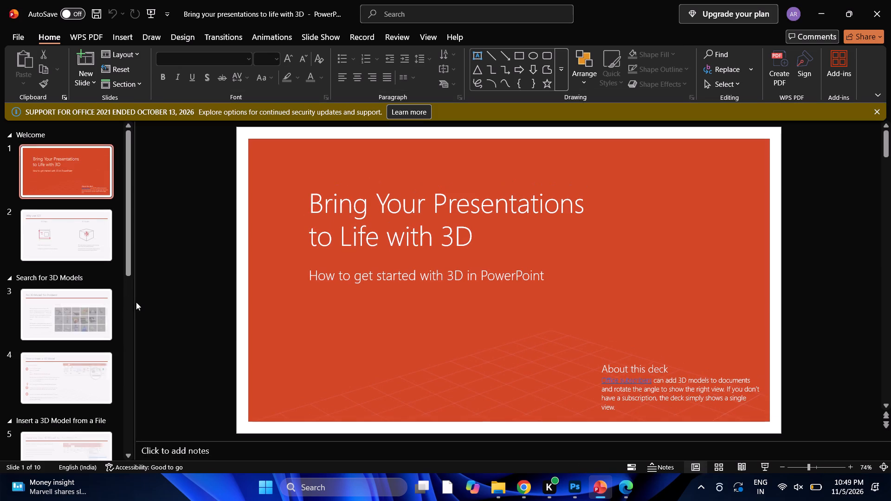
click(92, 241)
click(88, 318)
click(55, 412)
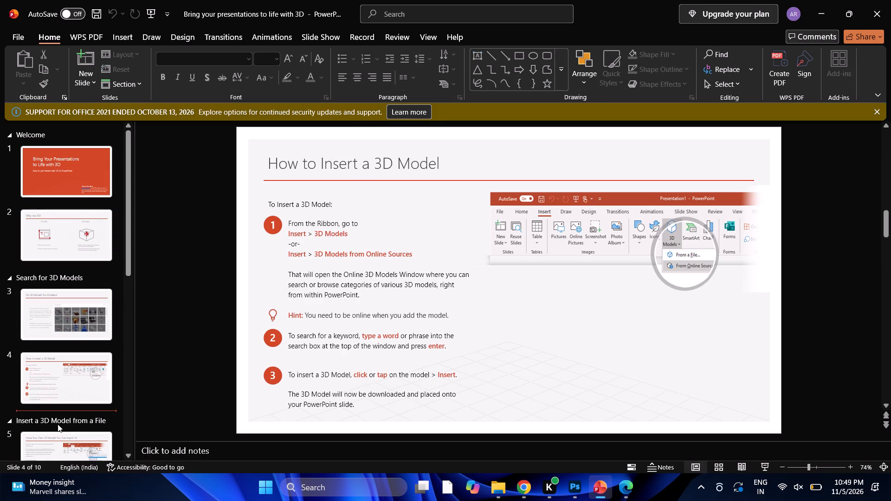
Create a new PowerPoint presentation from the Geometric color block template.
click(17, 39)
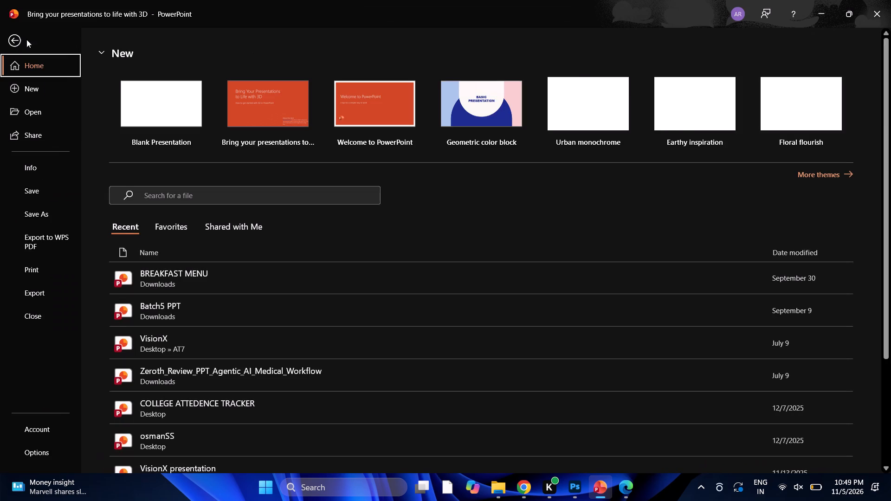
click(502, 106)
double_click(502, 106)
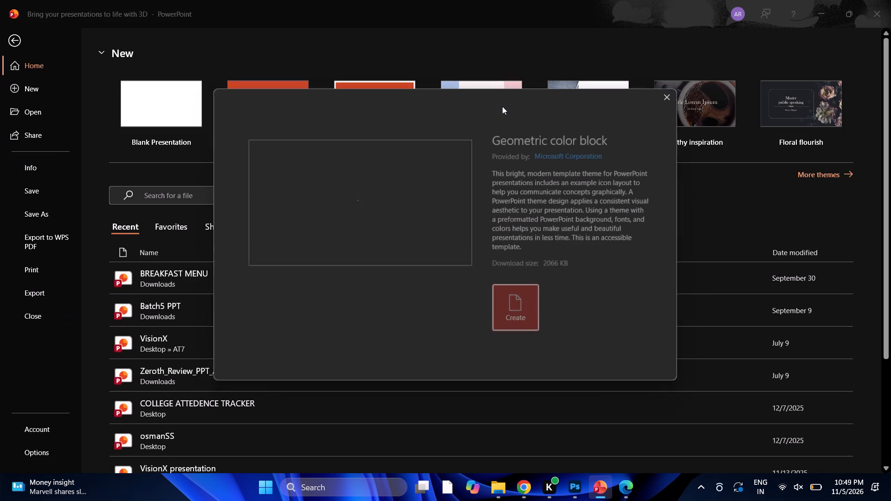
click(524, 312)
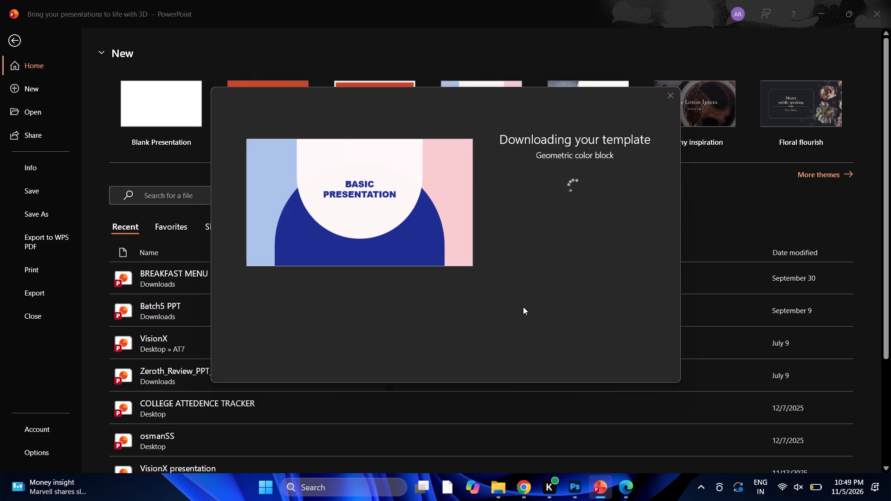
Look through the slides of the Geometric color block presentation to review its layouts.
scroll(526, 286, down, 3)
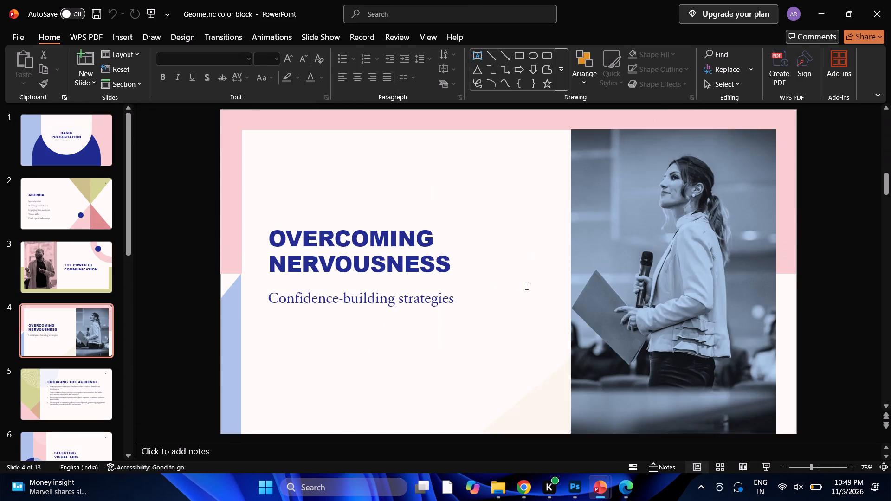
scroll(526, 286, down, 6)
scroll(526, 286, up, 11)
scroll(417, 280, up, 4)
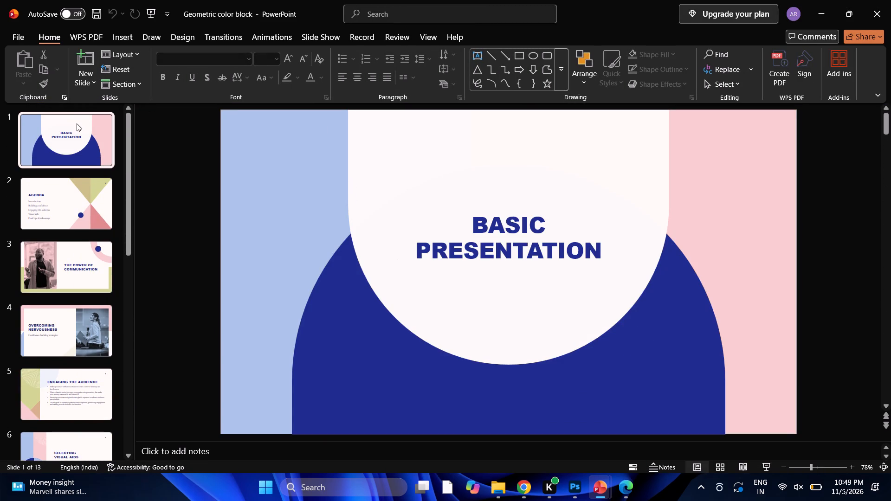
Replace the title on slide 1 with "STARTUP INNOVATION".
click(77, 130)
double_click(74, 152)
triple_click(507, 225)
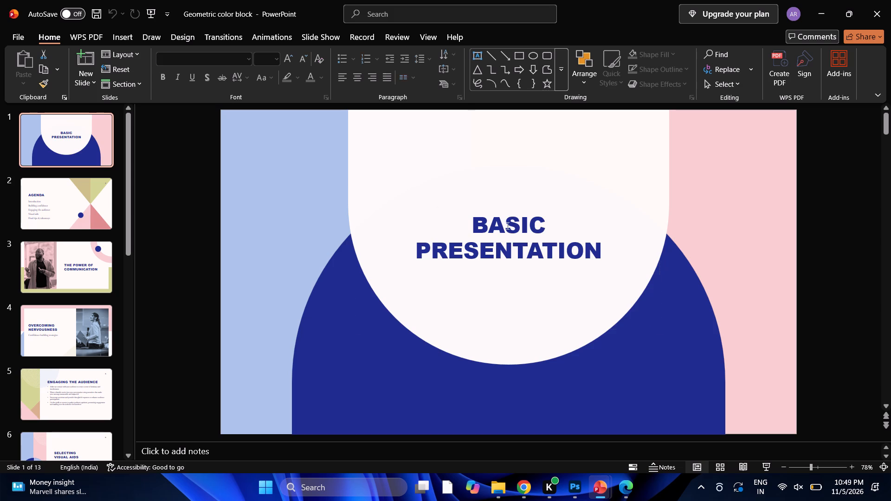
key(shift+s)
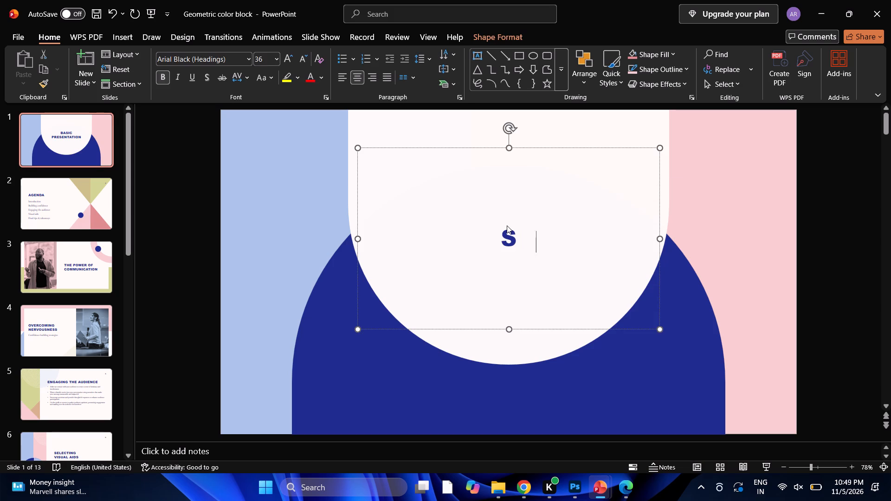
key(shift+i)
key(shift+e)
key(BackSpace)
key(BackSpace)
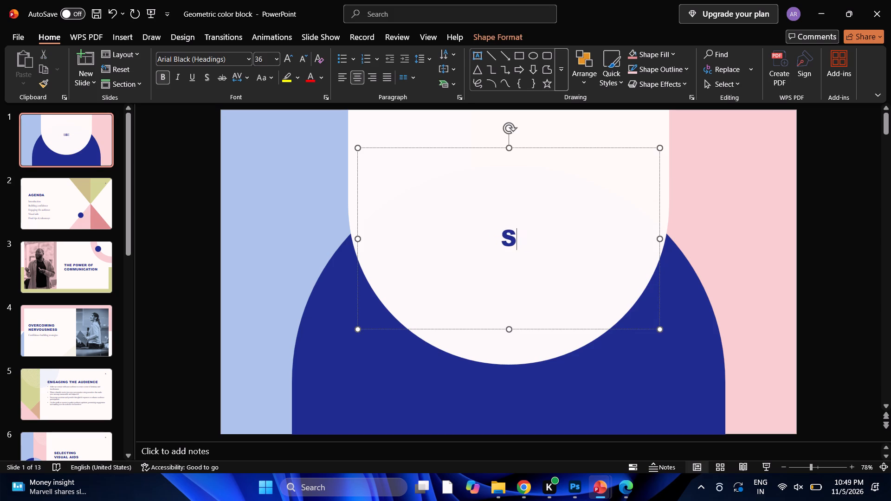
text(ta)
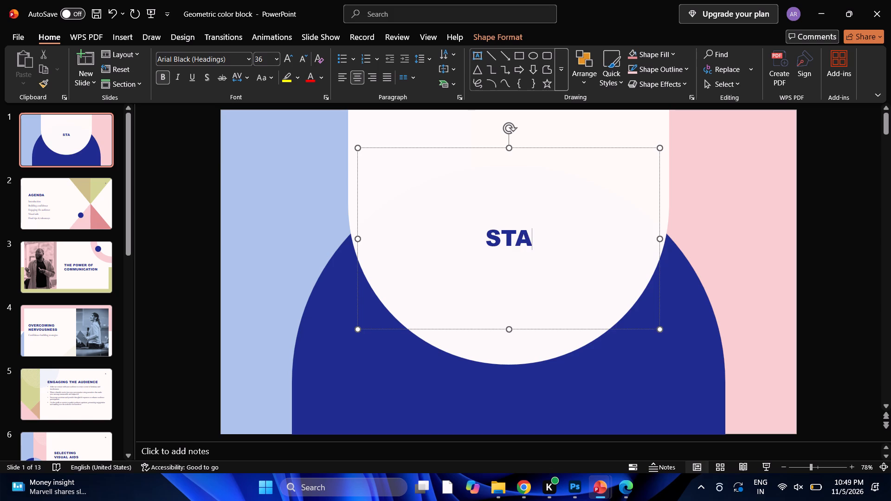
text(rtup)
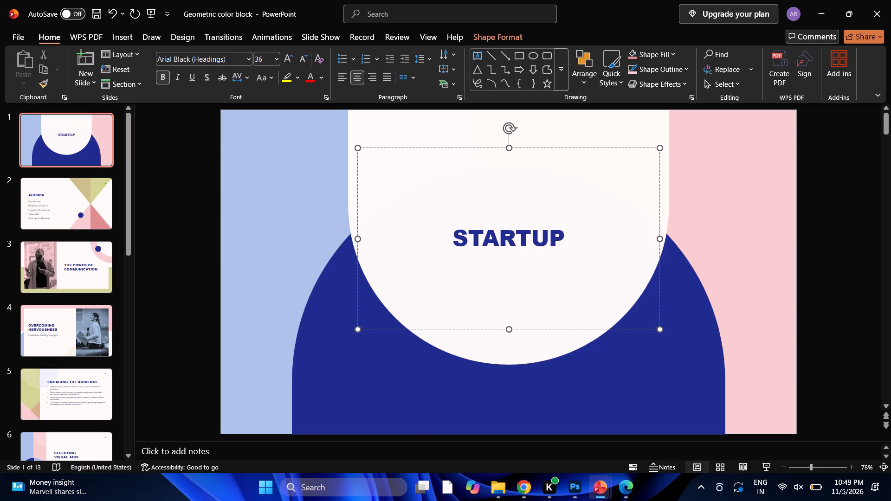
text(innovatio)
key(n)
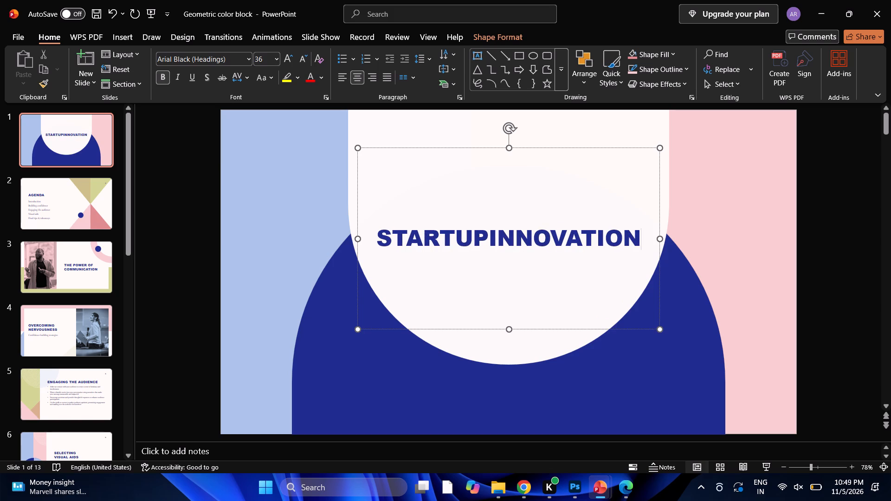
click(489, 236)
key(space)
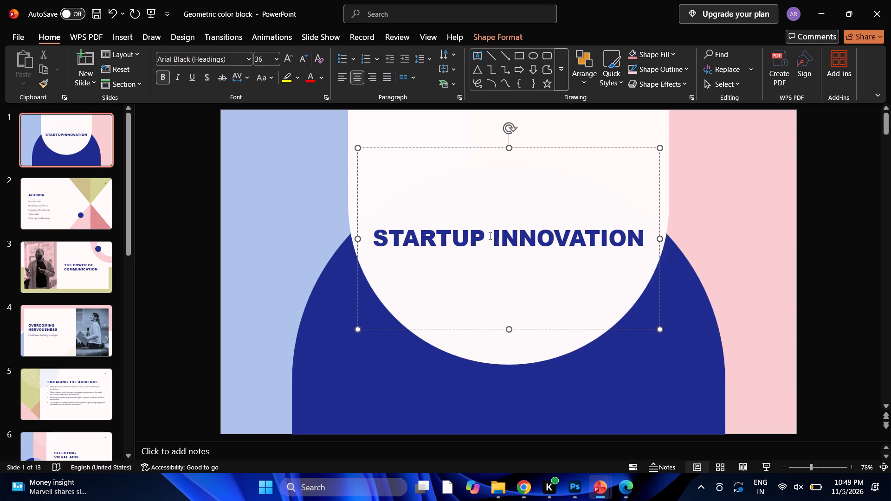
Add "& ENTREPRENURERSHIP" on a new line below STARTUP INNOVATION in the slide 1 title.
click(644, 241)
key(Return)
key(shift+ampersand)
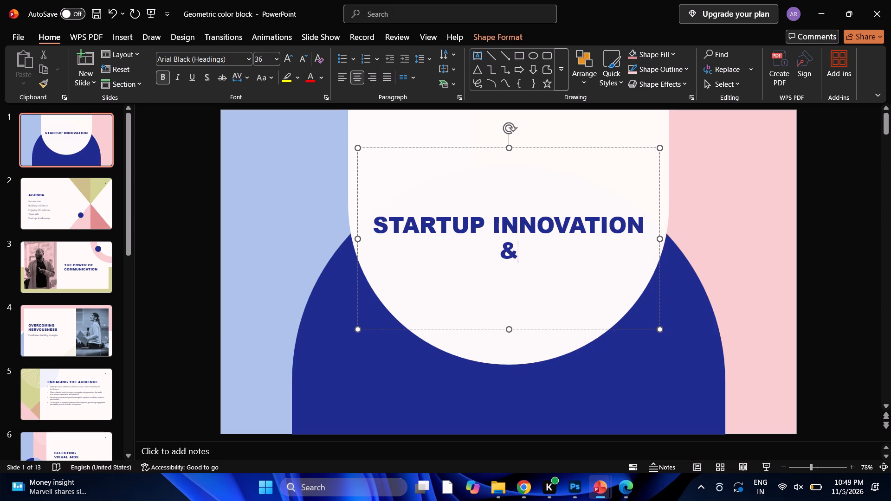
key(space)
text(Entrprenure)
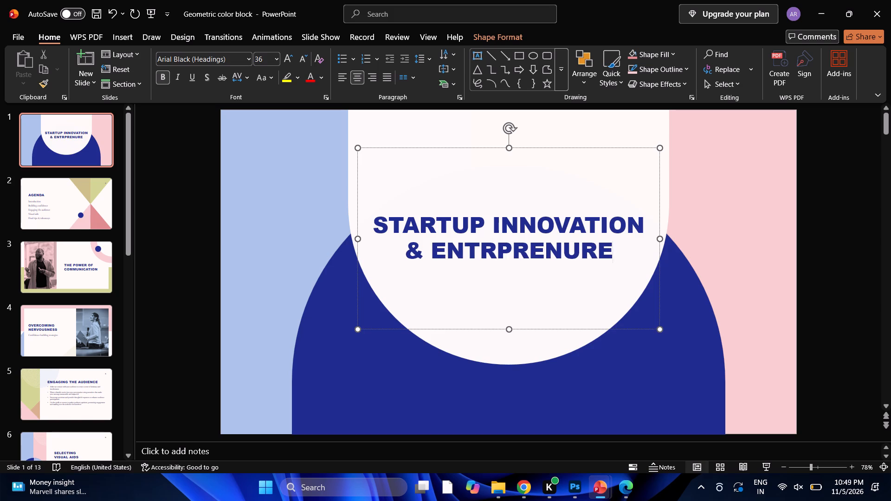
key(r)
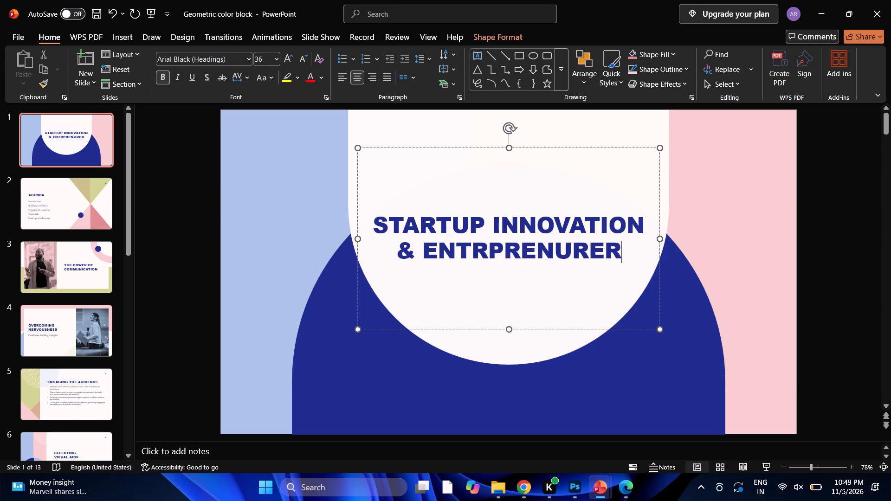
click(485, 250)
key(e)
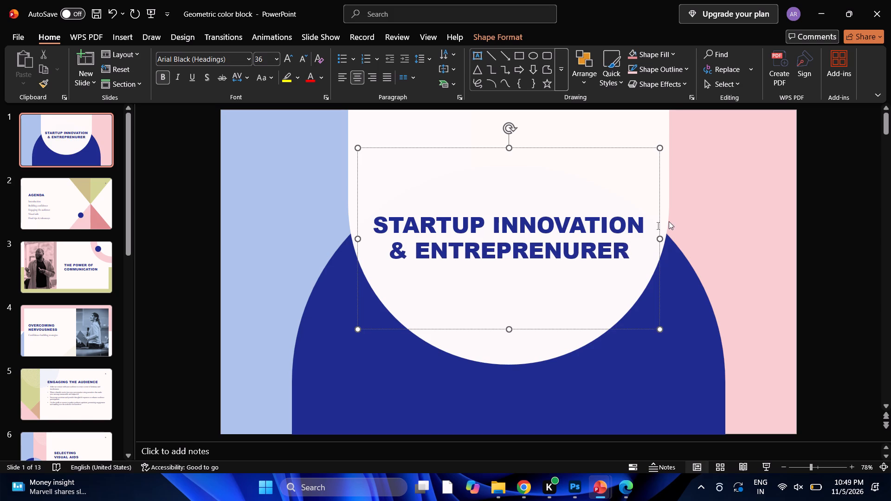
click(632, 250)
text(ship)
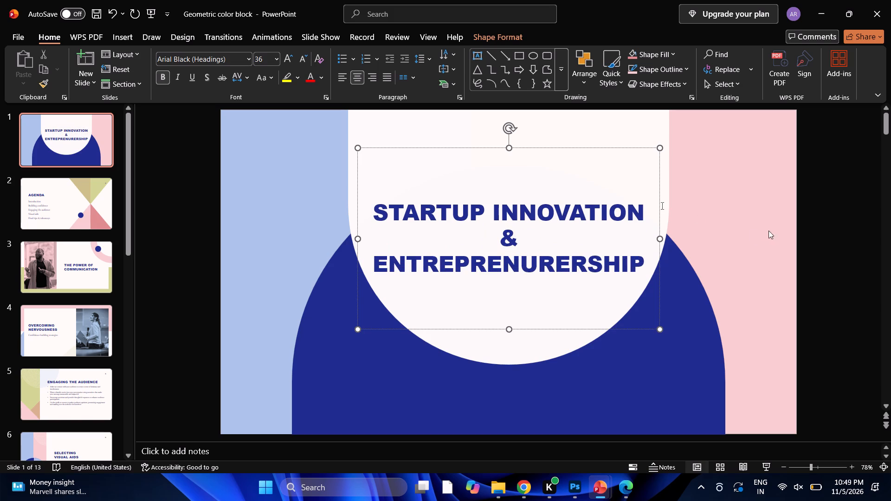
click(749, 209)
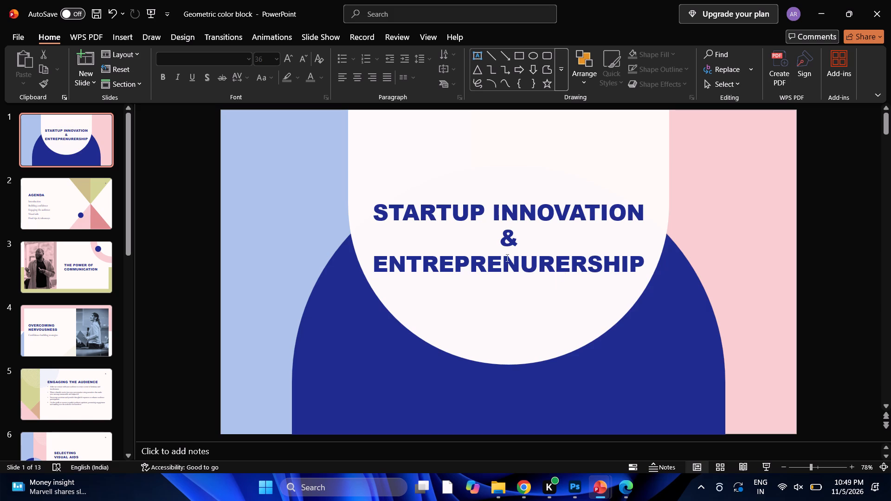
Replace the AGENDA heading on slide 2 with "UNIT 1".
key(Down)
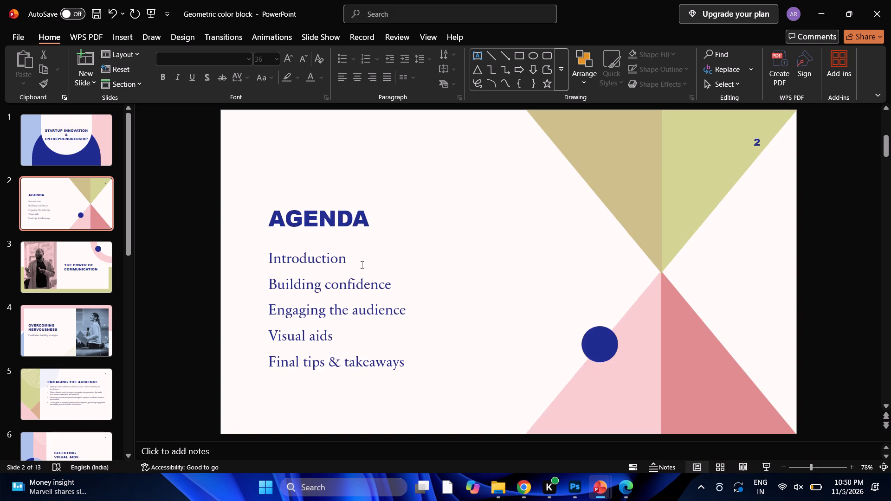
click(341, 217)
triple_click(346, 215)
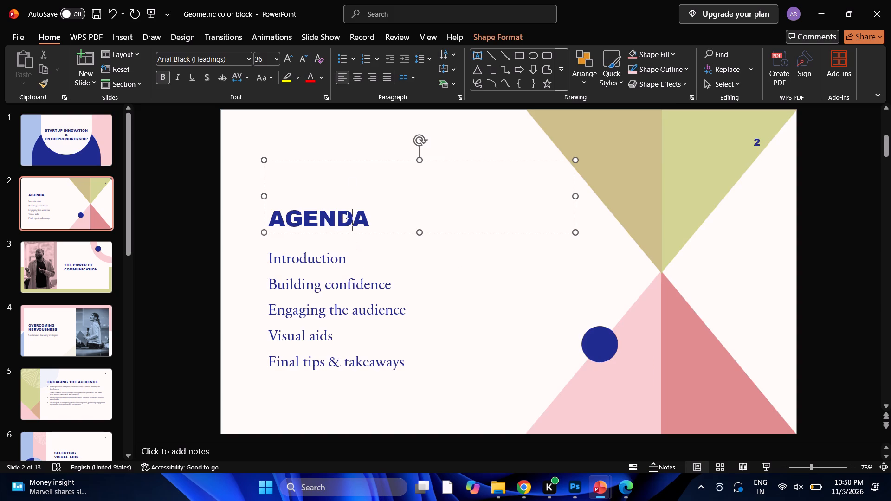
text(unit 1)
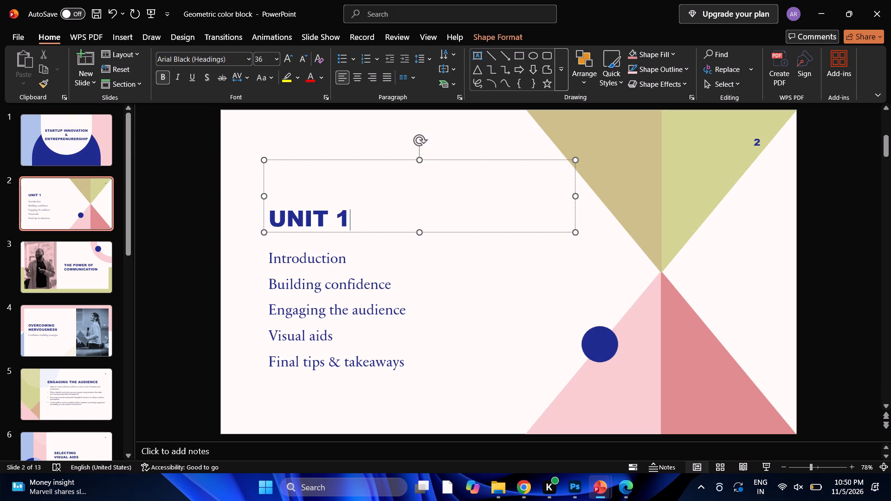
Replace the list item "Introduction" on slide 2 with "Brainstorming", copied from the Q1 heading in the SIE Section I_merged PDF.
click(404, 294)
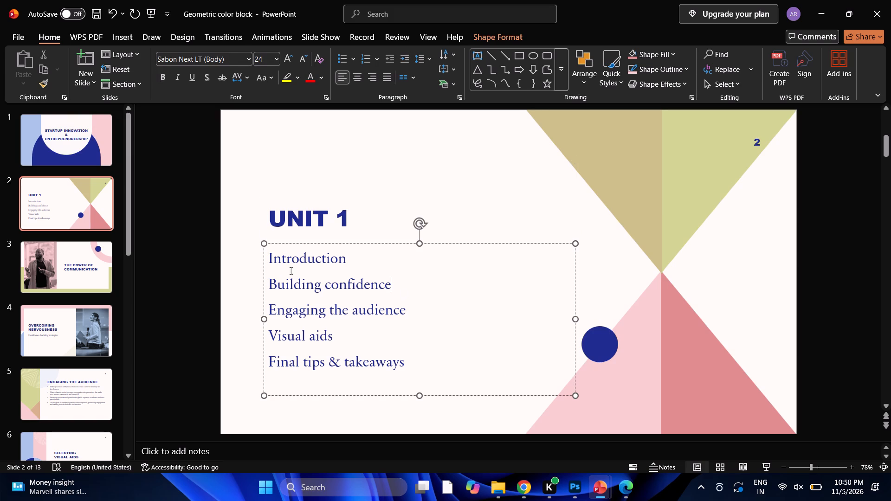
drag(270, 255, 447, 434)
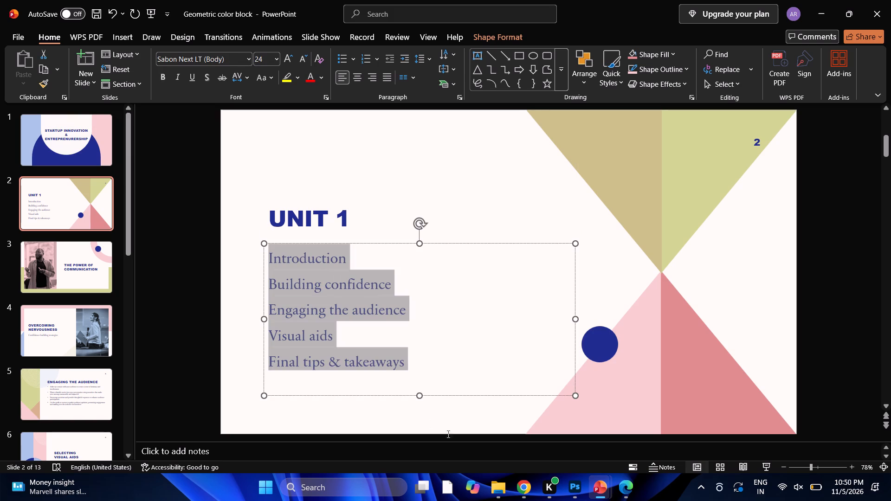
drag(447, 434, 474, 449)
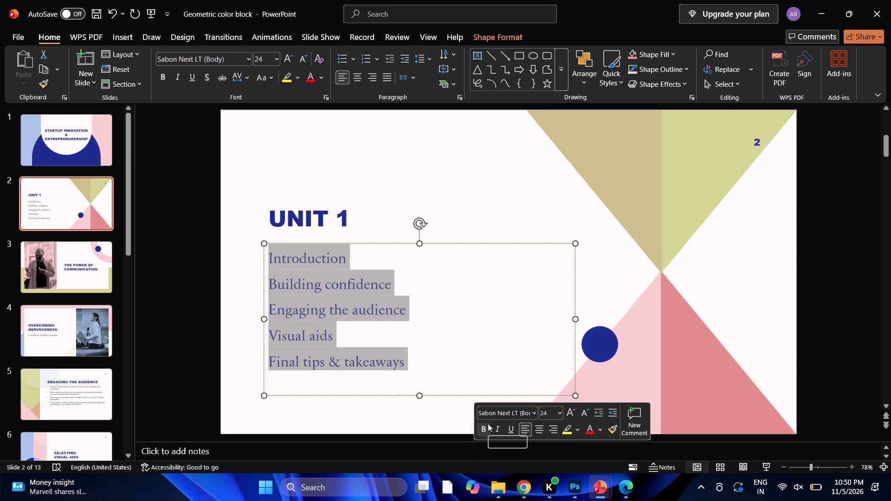
click(620, 497)
double_click(342, 152)
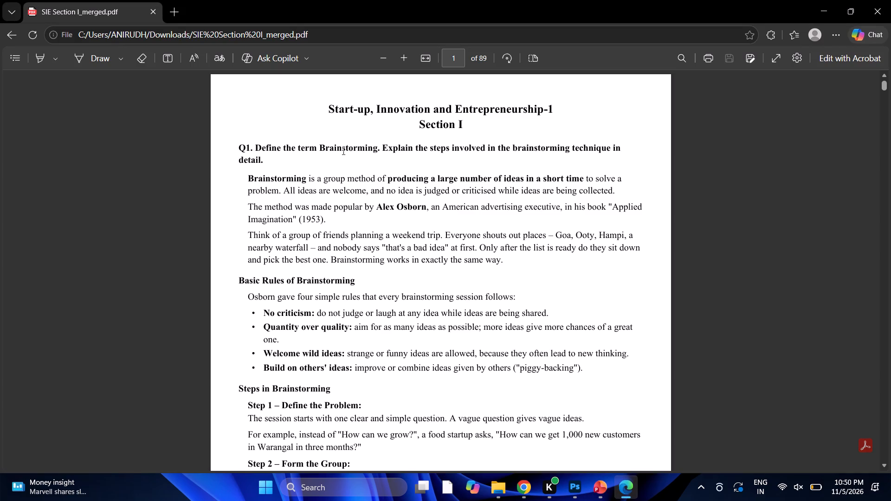
key(ctrl+c)
click(824, 1)
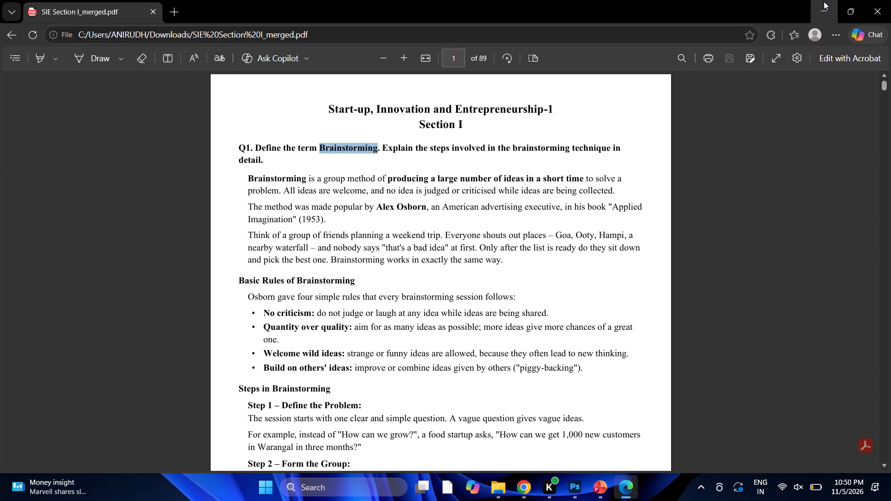
double_click(332, 259)
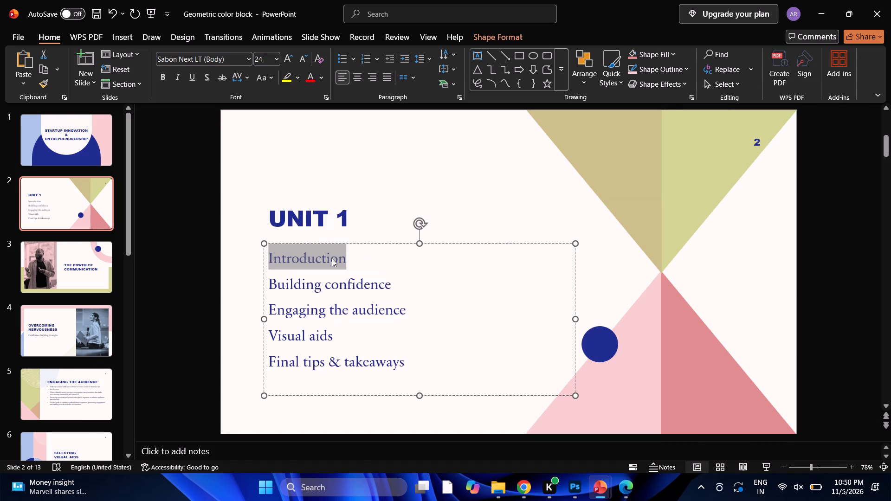
key(ctrl+v)
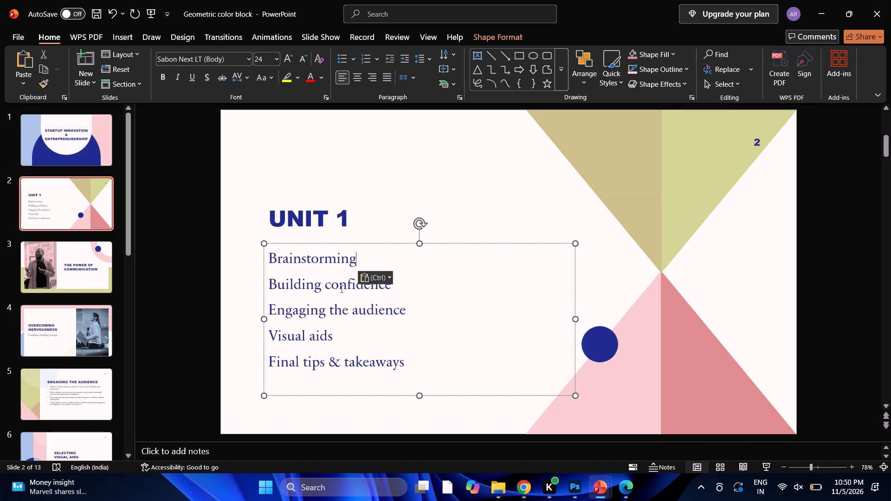
Copy "venture choices" from the Q2 heading in the SIE Section I_merged PDF for the second list item on slide 2.
double_click(341, 289)
click(346, 293)
drag(270, 282, 409, 261)
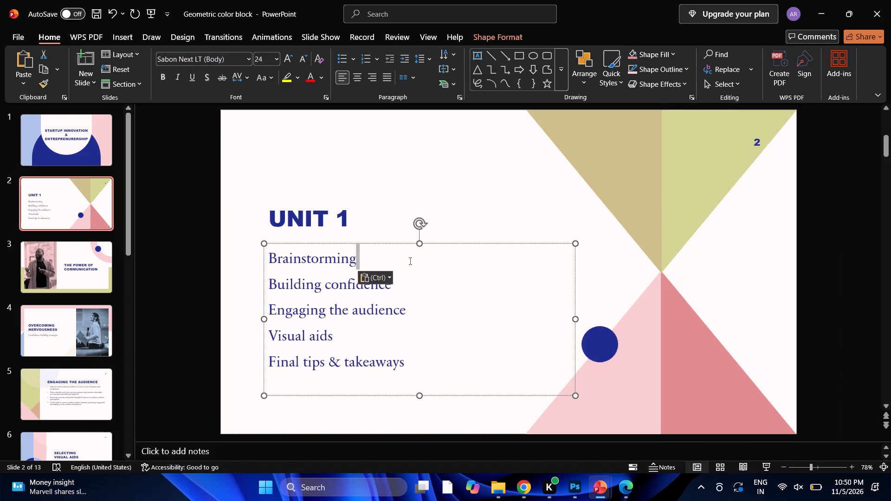
drag(409, 261, 398, 283)
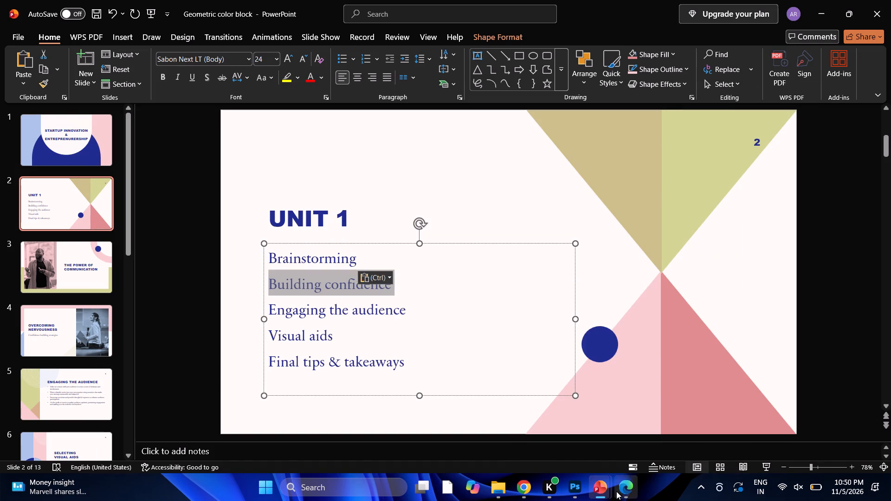
click(623, 493)
scroll(295, 287, down, 17)
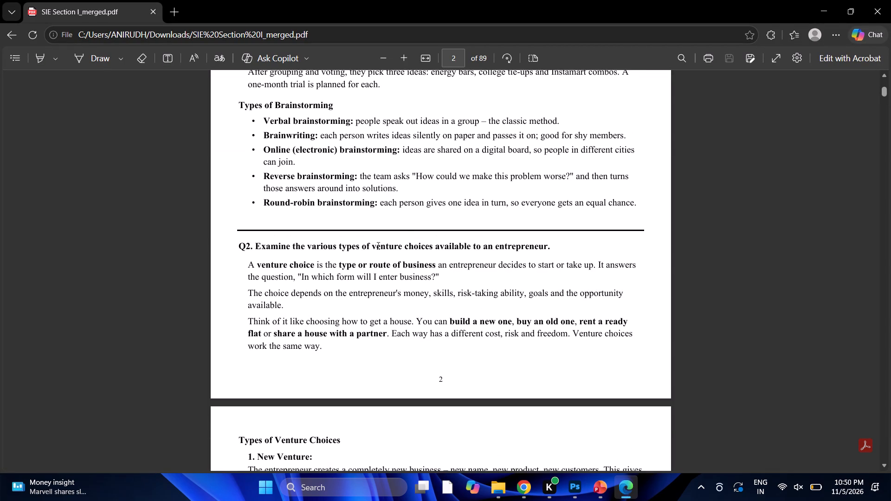
drag(374, 245, 425, 244)
drag(425, 244, 430, 244)
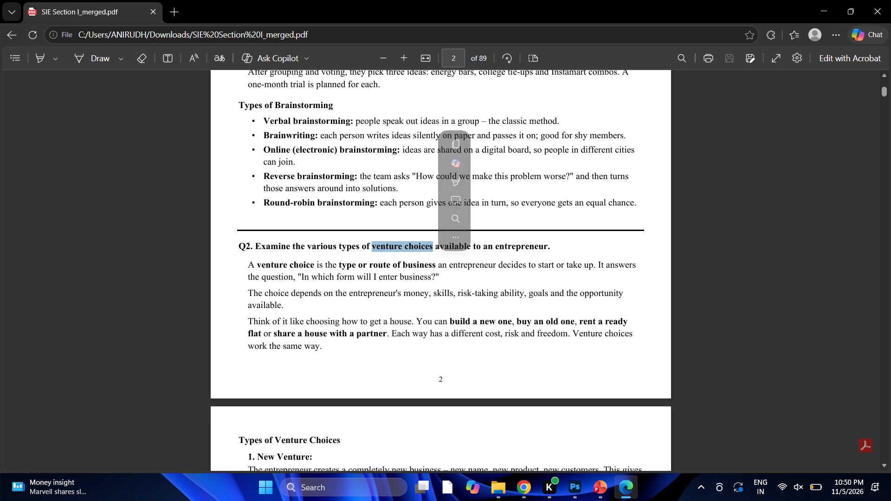
key(ctrl+c)
Back in the Geometric color block presentation, replace "Building confidence" on slide 2 with the copied "venture choices", on its own line.
click(824, 6)
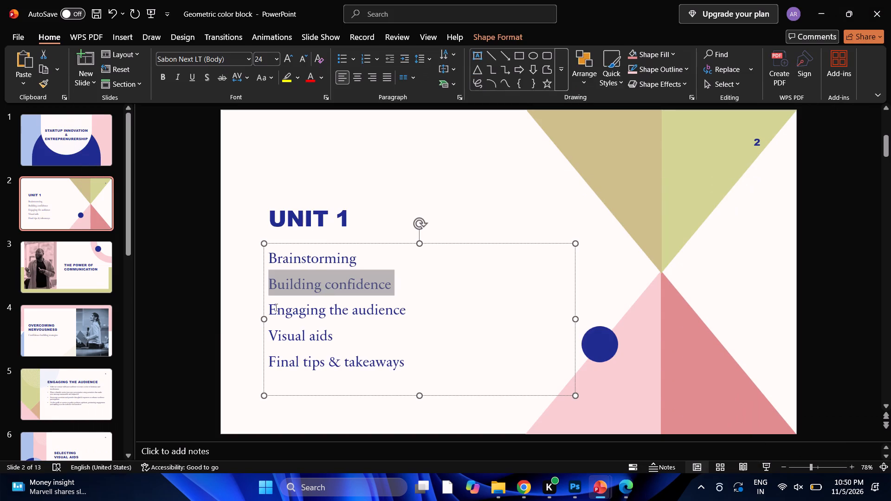
double_click(275, 286)
click(272, 286)
drag(269, 286, 397, 291)
key(ctrl+v)
key(Return)
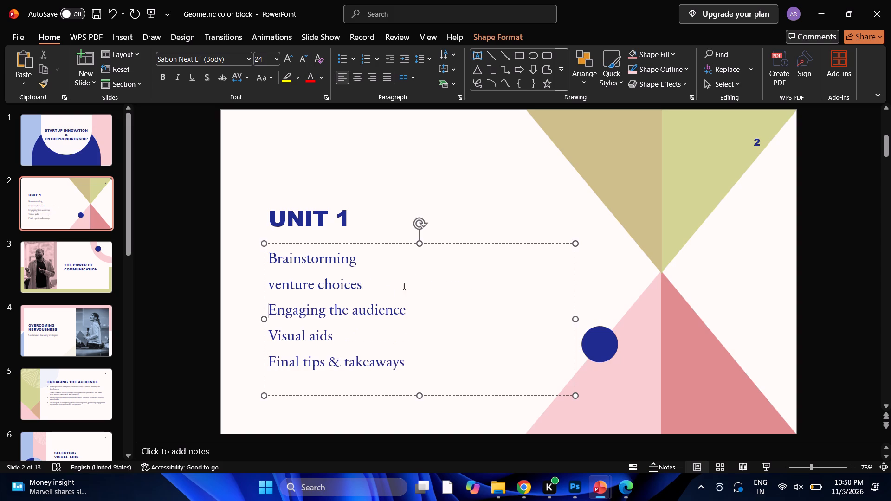
Capitalise the first letter of the second list item so it reads "Venture choices".
click(274, 287)
key(BackSpace)
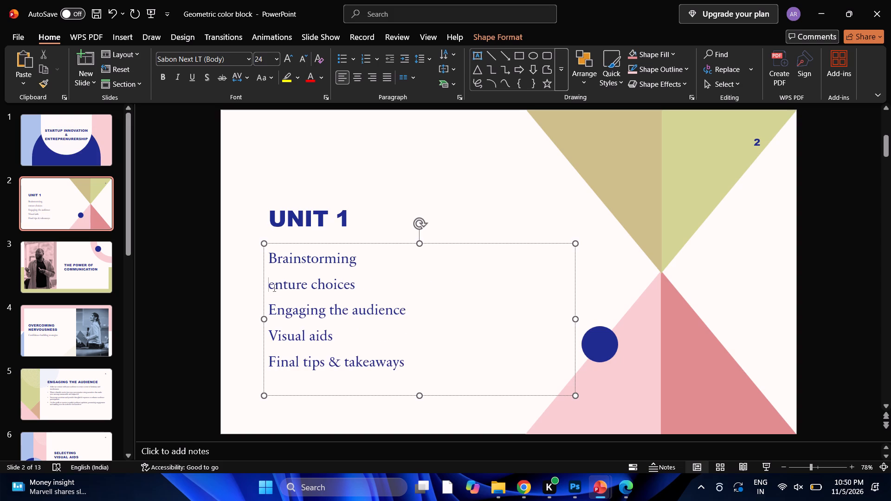
key(shift+v)
Copy "entrepreneur mindset" from the Q3 heading in the SIE Section I_merged PDF for the third list item on slide 2.
drag(271, 308, 300, 310)
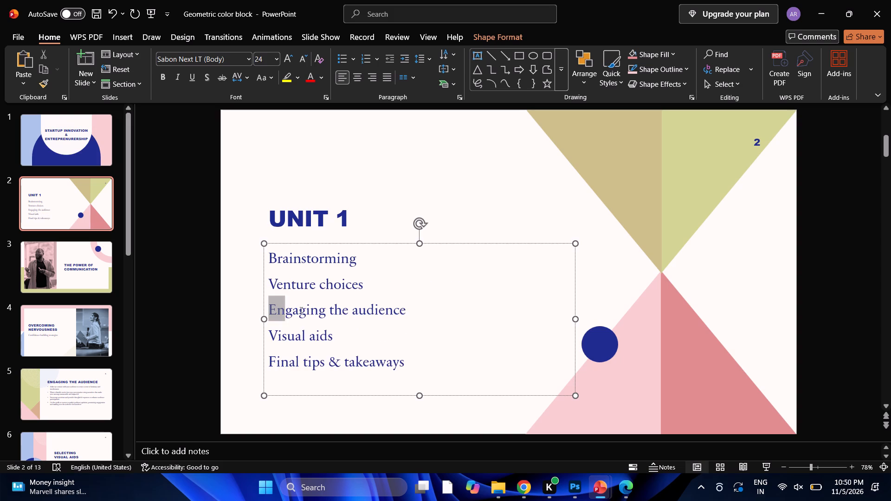
drag(300, 310, 399, 315)
click(629, 487)
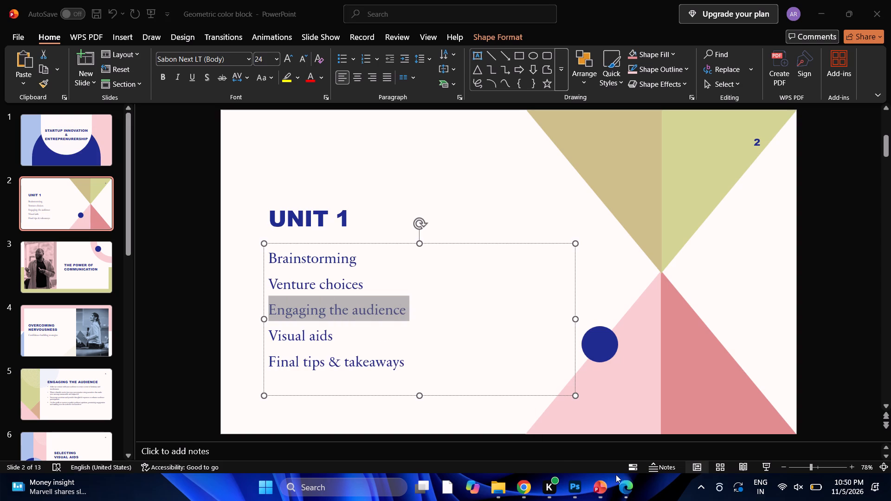
click(635, 489)
scroll(499, 331, down, 4)
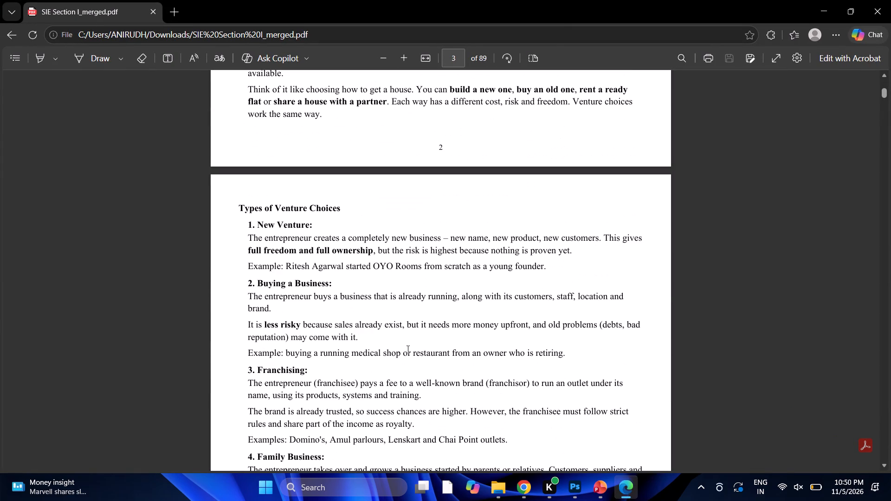
click(408, 343)
scroll(399, 271, down, 6)
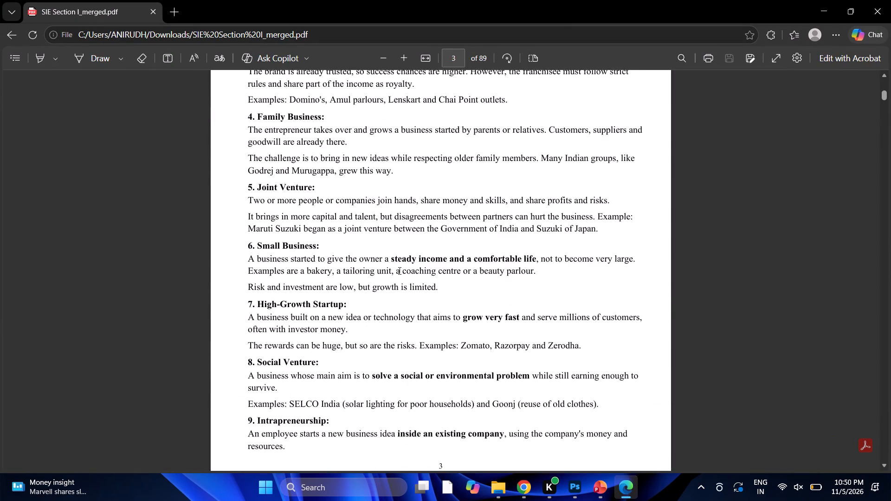
scroll(399, 270, down, 8)
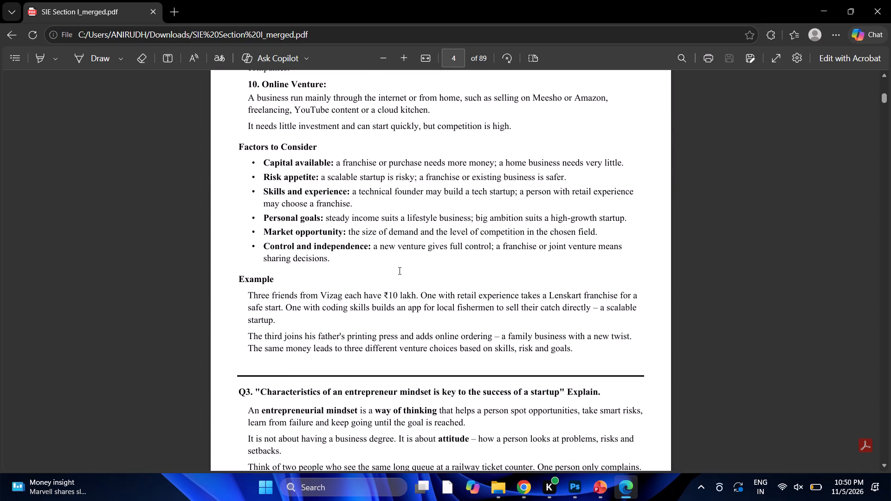
scroll(399, 270, down, 2)
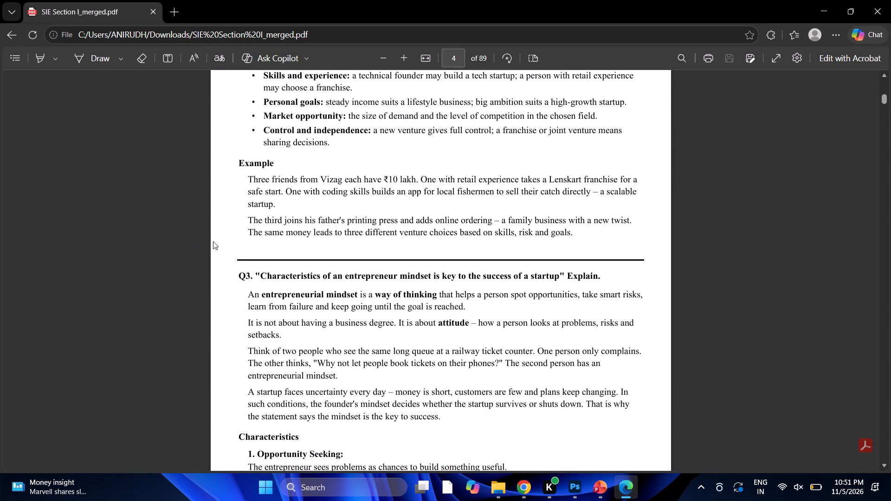
drag(263, 275, 265, 275)
drag(265, 275, 422, 277)
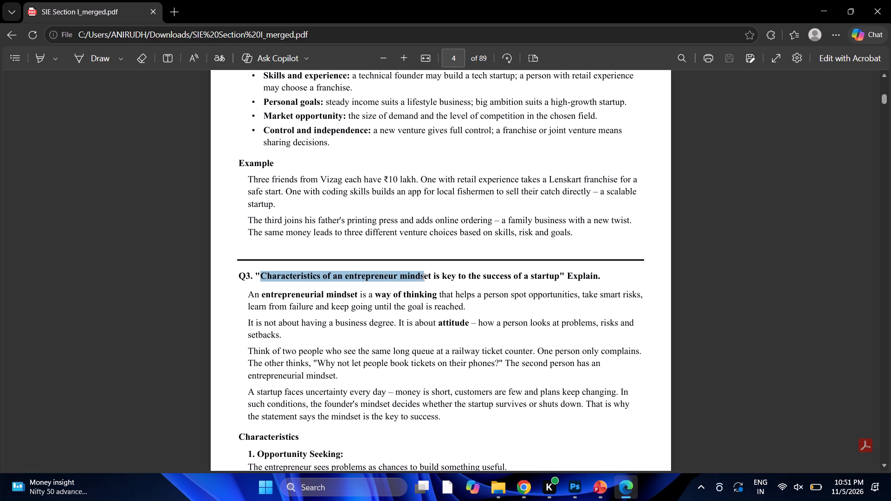
drag(422, 277, 428, 277)
click(428, 277)
drag(428, 277, 355, 280)
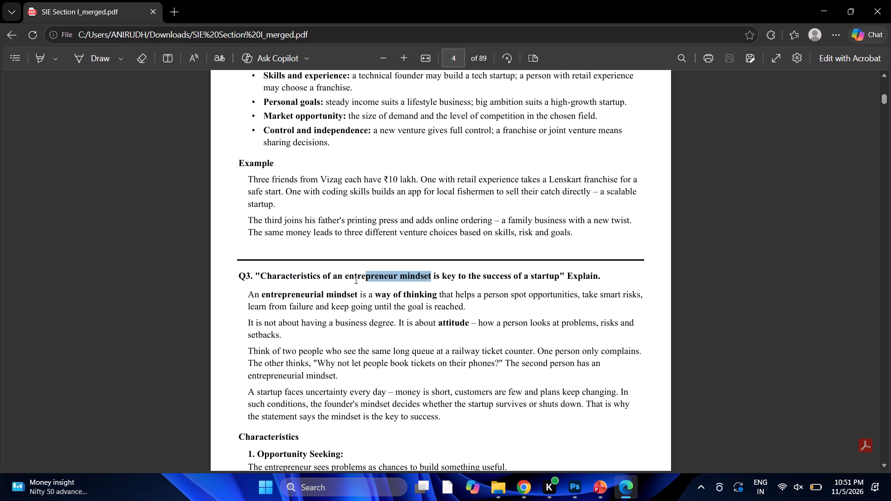
drag(355, 280, 342, 279)
drag(342, 279, 344, 279)
key(ctrl+c)
Switch to PowerPoint and close the "Bring your presentations to life with 3D" presentation.
click(602, 478)
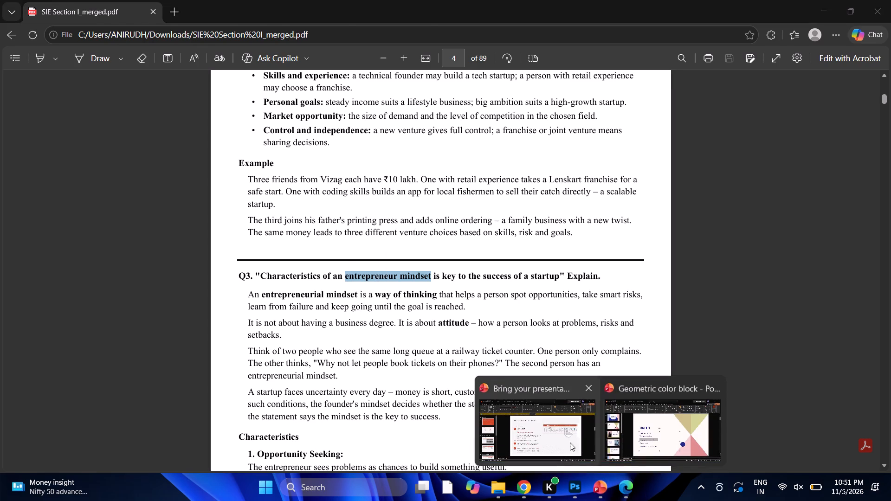
click(548, 414)
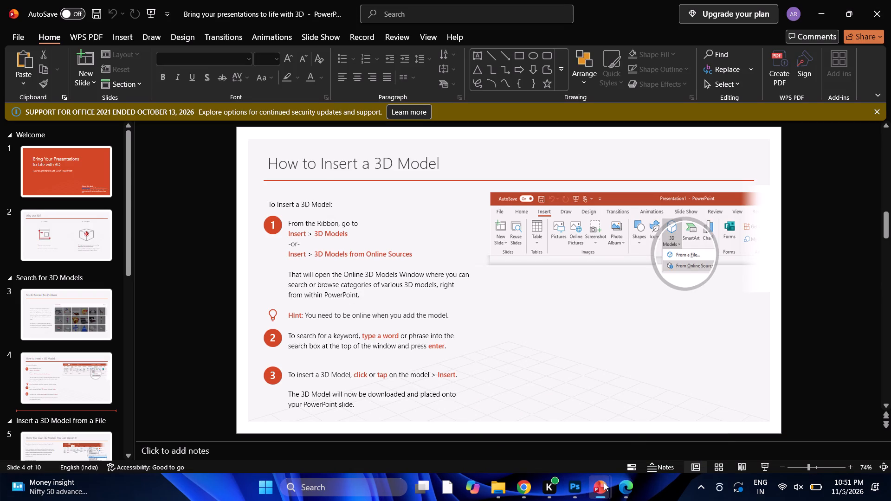
click(593, 386)
In the Geometric color block presentation, replace "Engaging the audience" with the copied "entrepreneur mindset", keeping "Visual aids" on its own line.
click(612, 419)
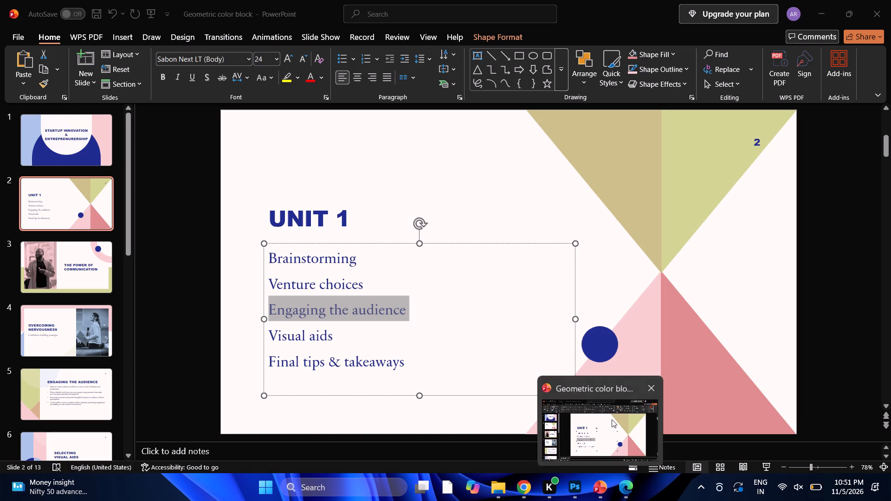
key(ctrl+v)
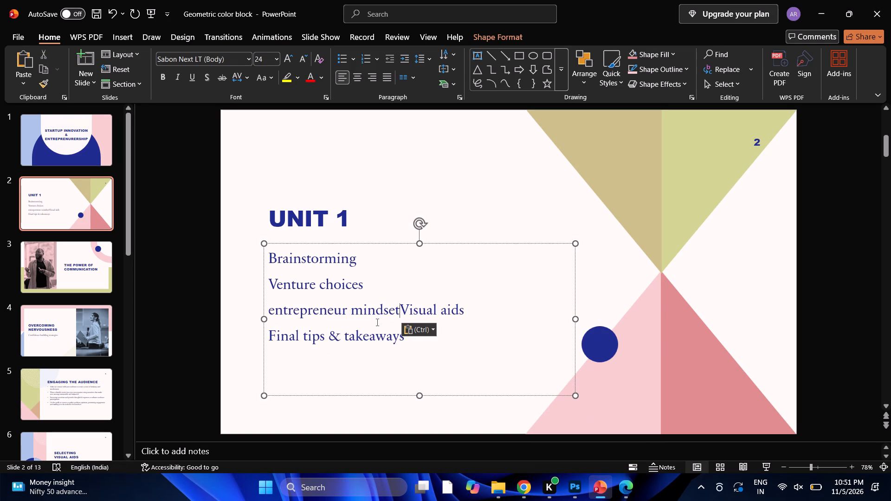
key(Return)
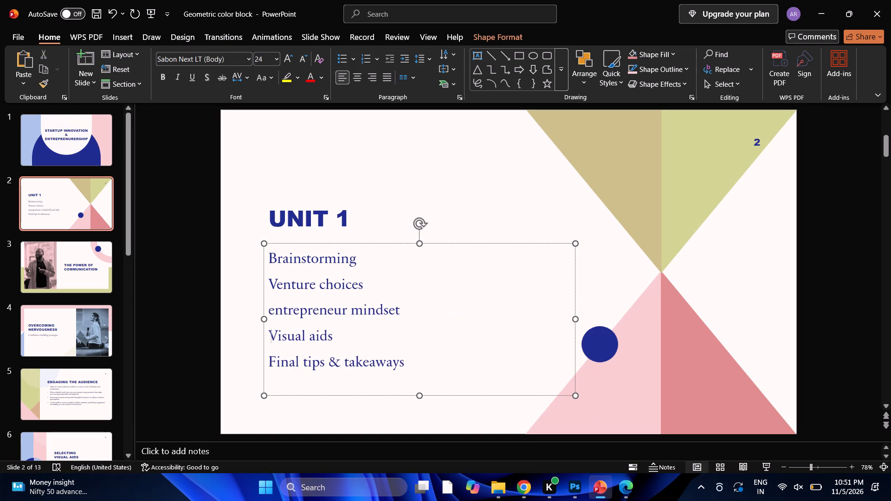
Append "characterstics" after "entrepreneur mindset" in the third list item on slide 2.
click(431, 312)
key(space)
text(characters)
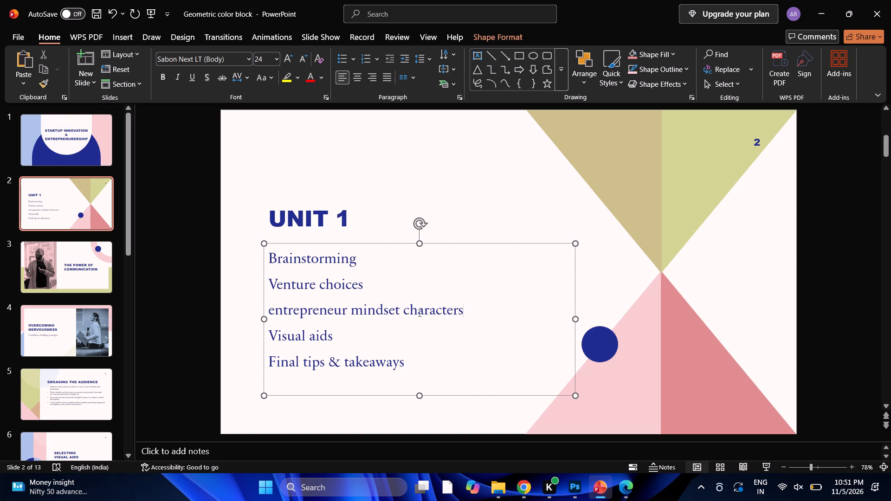
text(tics)
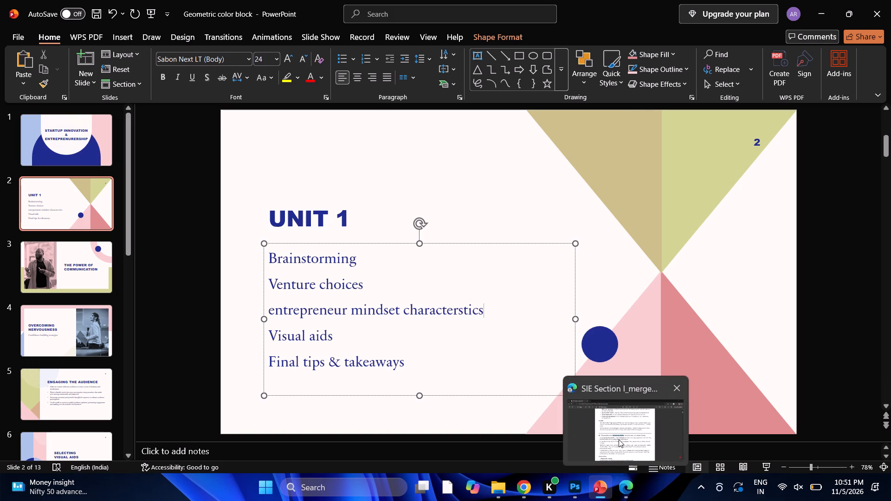
Switch to the SIE Section I_merged PDF and copy "startup" from the Q4 heading on page 6.
click(619, 439)
scroll(596, 386, down, 14)
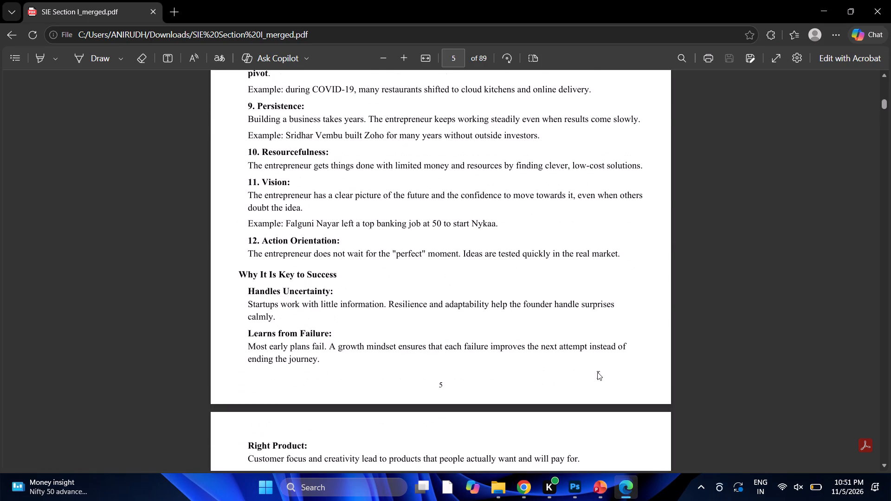
scroll(597, 372, down, 9)
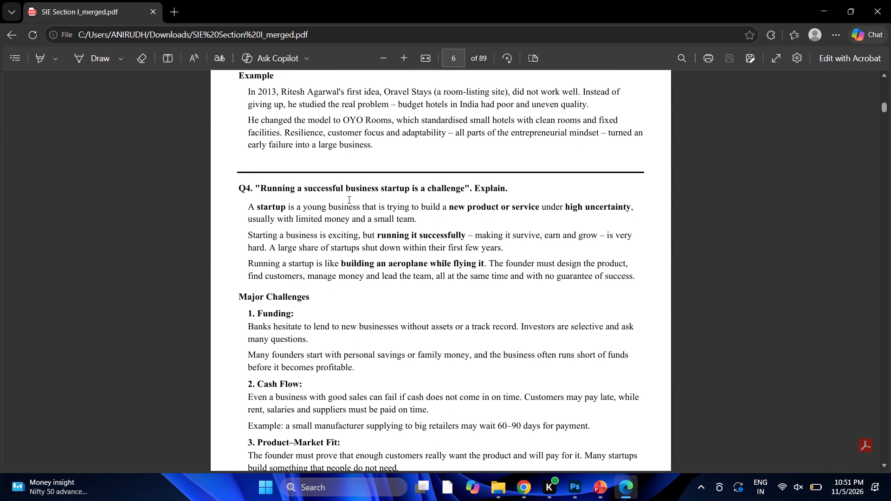
drag(381, 191, 419, 191)
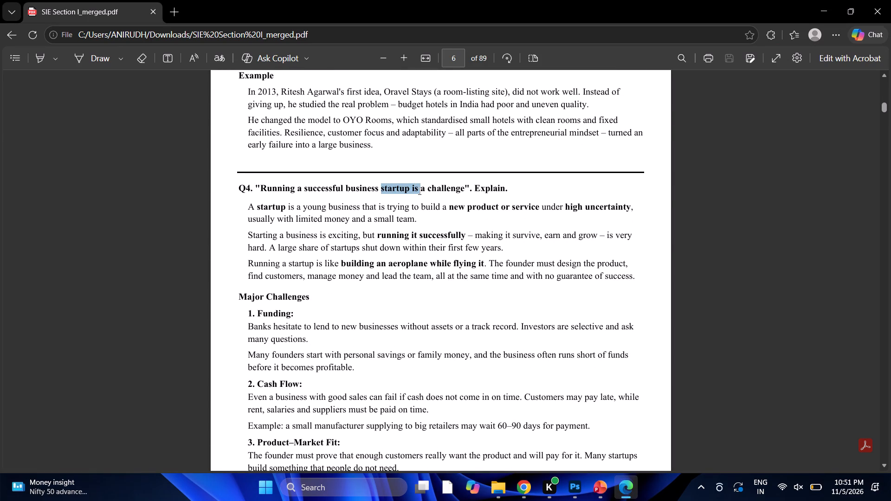
drag(419, 191, 409, 187)
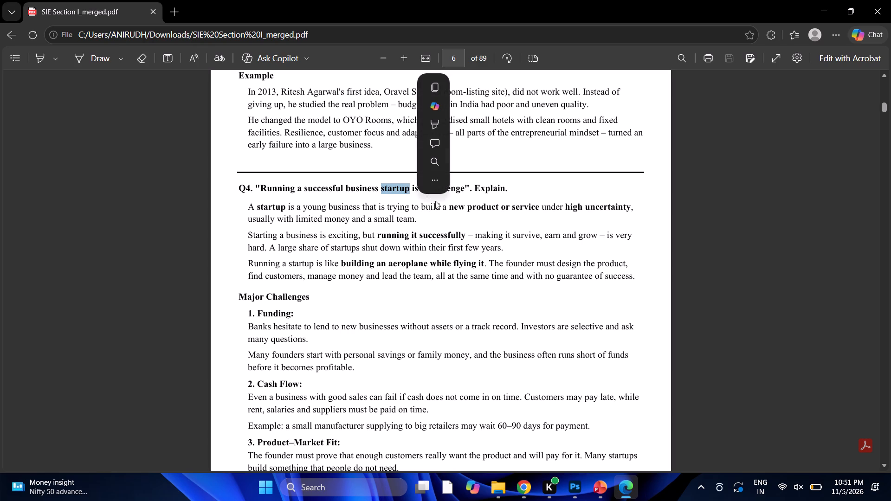
click(423, 211)
click(396, 180)
double_click(394, 191)
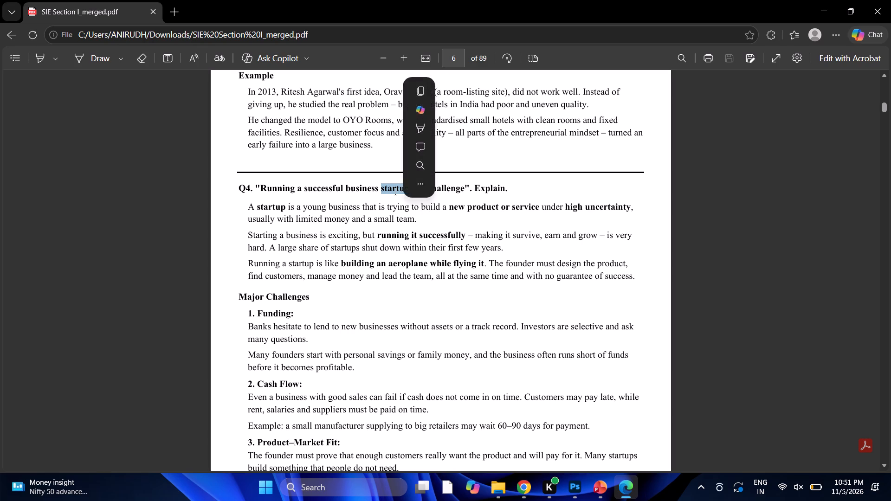
key(ctrl+c)
key(ctrl+c)
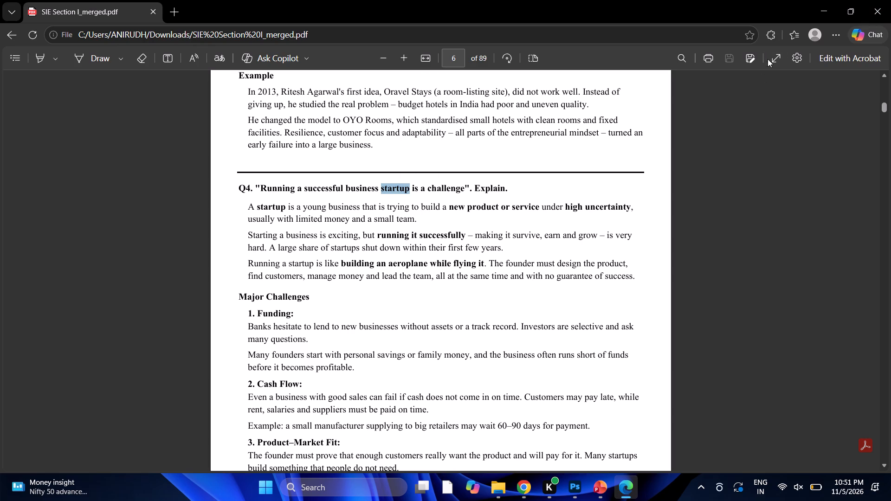
Back in PowerPoint, replace "Visual aids" on slide 2 with the copied word as "Startup challenges", keeping "Final tips & takeaways" on its own line.
click(819, 3)
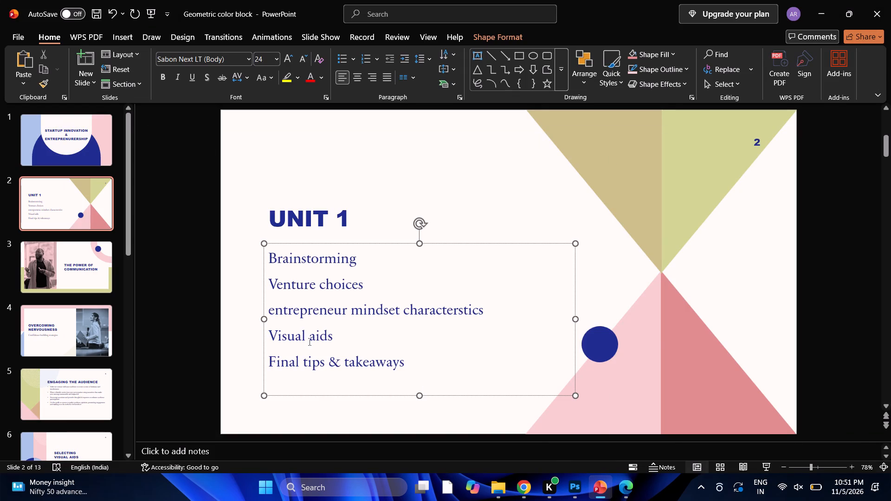
triple_click(303, 336)
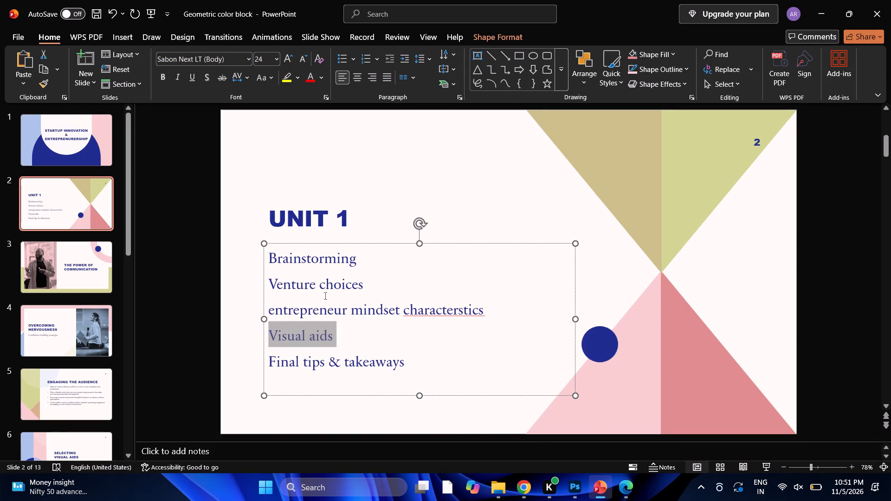
key(ctrl+v)
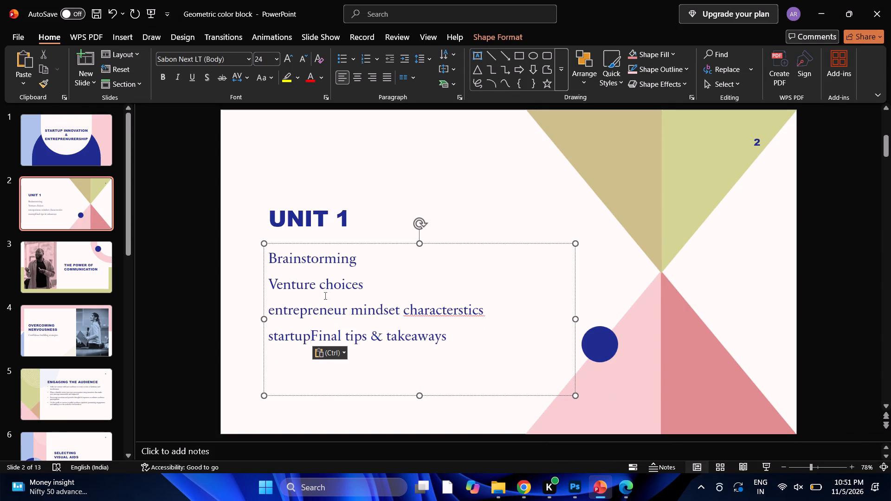
key(space)
text(chall)
text(an)
text(ges)
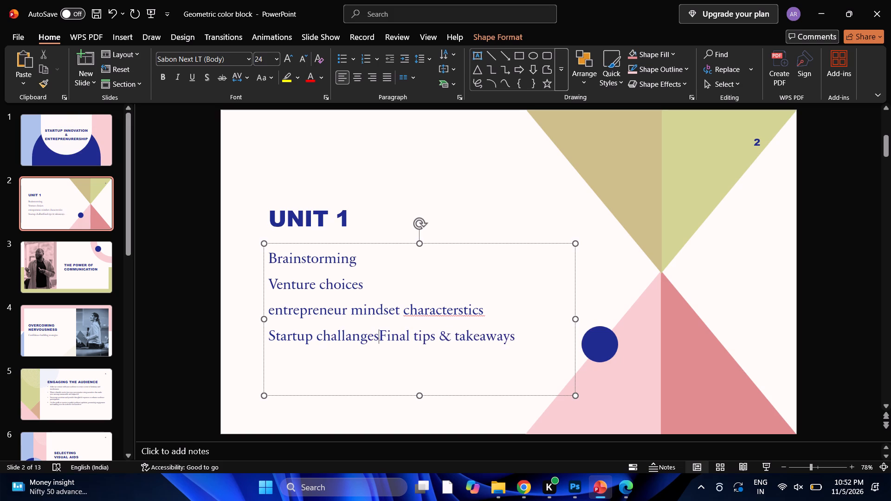
key(Return)
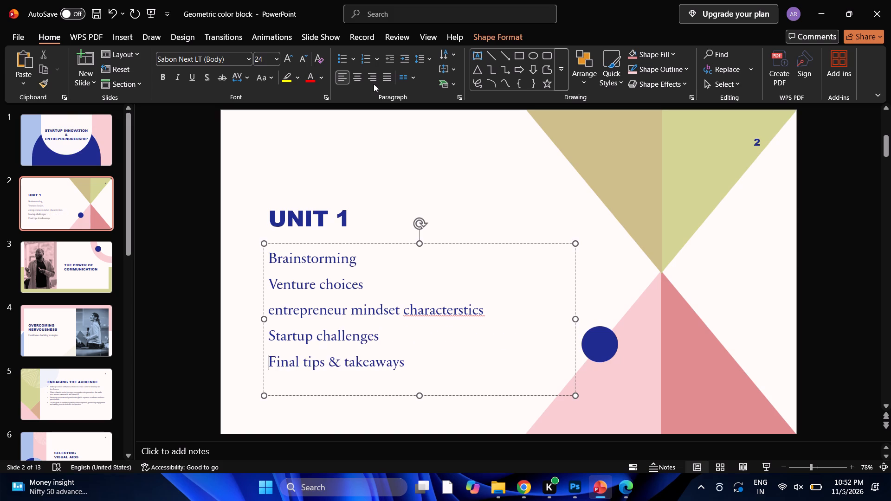
Capitalize the first letter of "Entrepreneur" in the third list item on slide 2.
click(273, 312)
key(BackSpace)
key(shift+e)
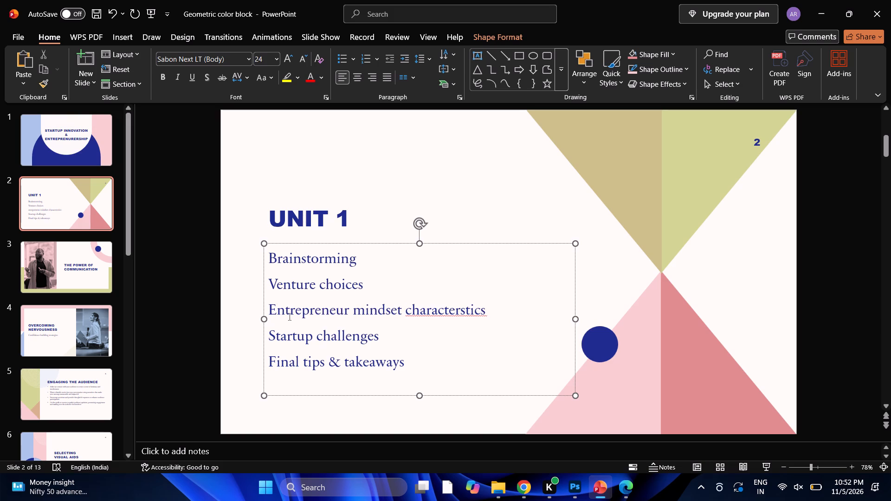
Replace "Final tips & takeaways" on slide 2 with "skills" copied from the Q5 heading in the SIE Section I_merged PDF.
click(320, 356)
drag(418, 362, 267, 358)
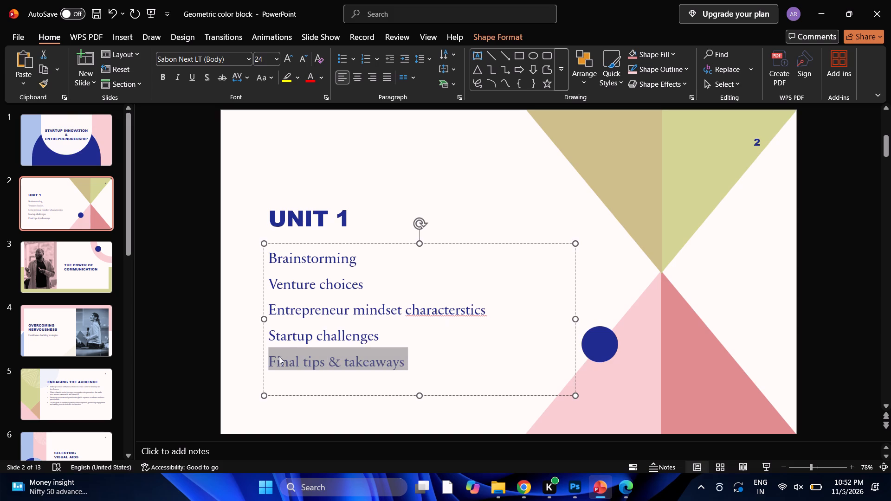
click(629, 491)
scroll(478, 378, down, 4)
scroll(438, 351, up, 2)
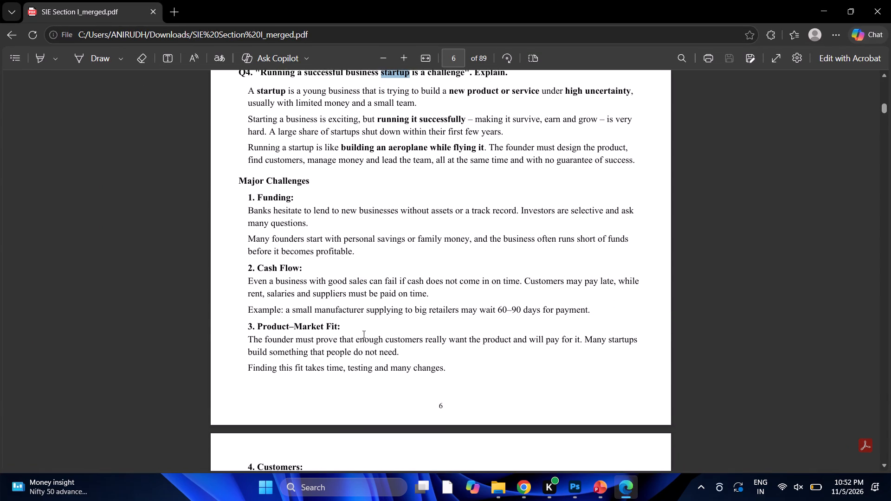
scroll(303, 292, down, 15)
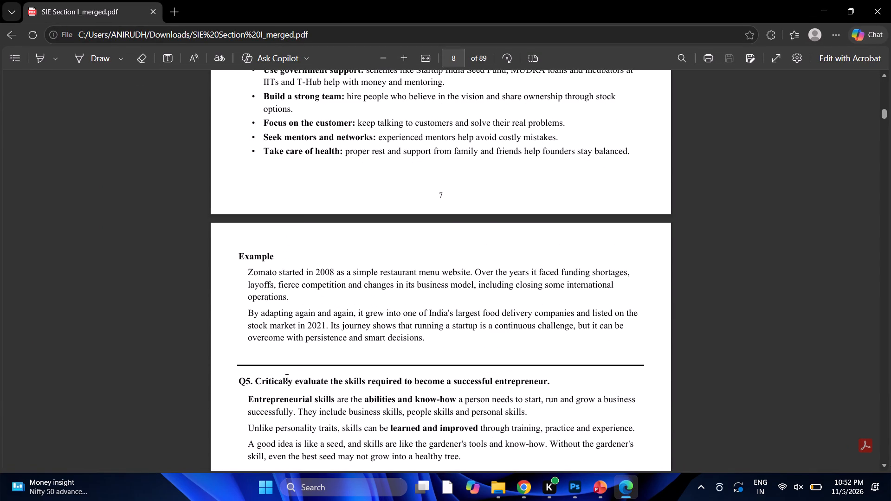
double_click(358, 381)
key(ctrl+c)
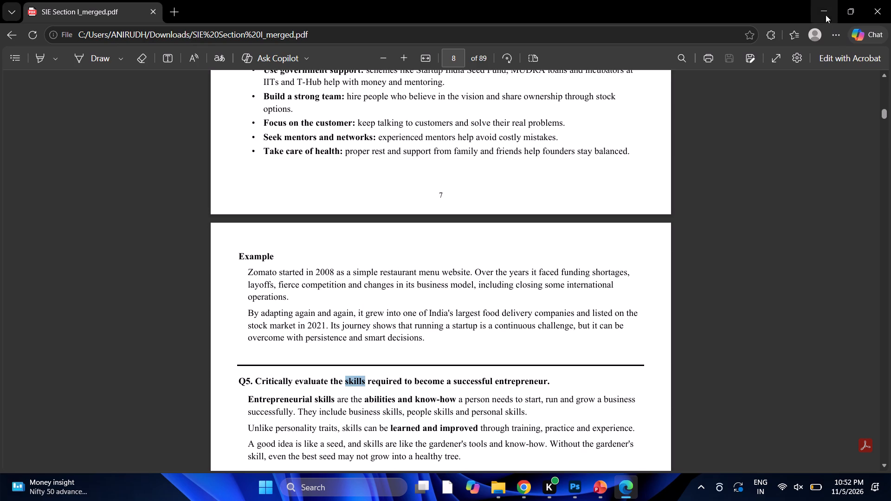
click(826, 13)
key(ctrl+v)
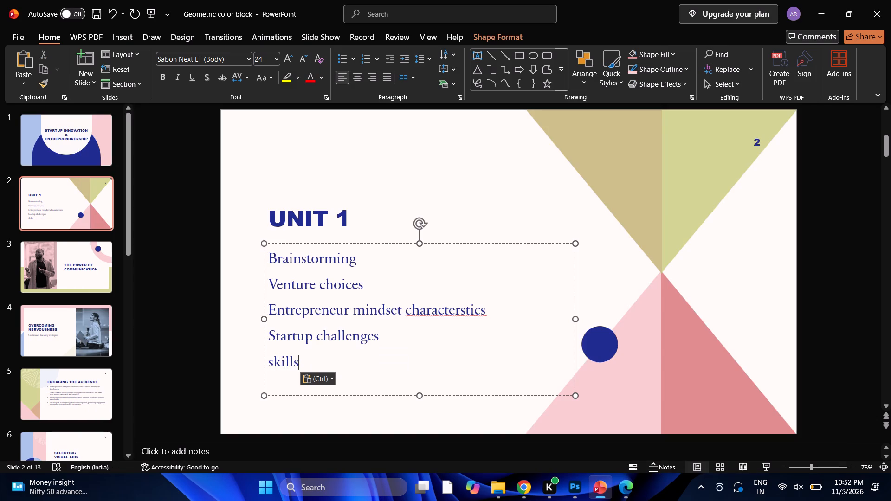
Capitalize and extend the fifth list item to "Skills of Entrepreneur", copying "Entrepreneur" from the third item.
click(270, 360)
click(271, 360)
key(BackSpace)
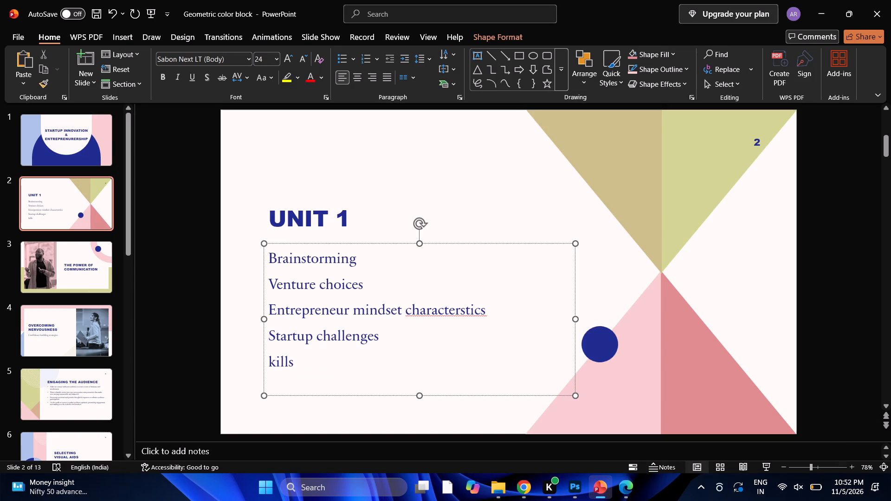
key(shift+s)
click(338, 368)
key(space)
text(o)
key(f)
double_click(311, 316)
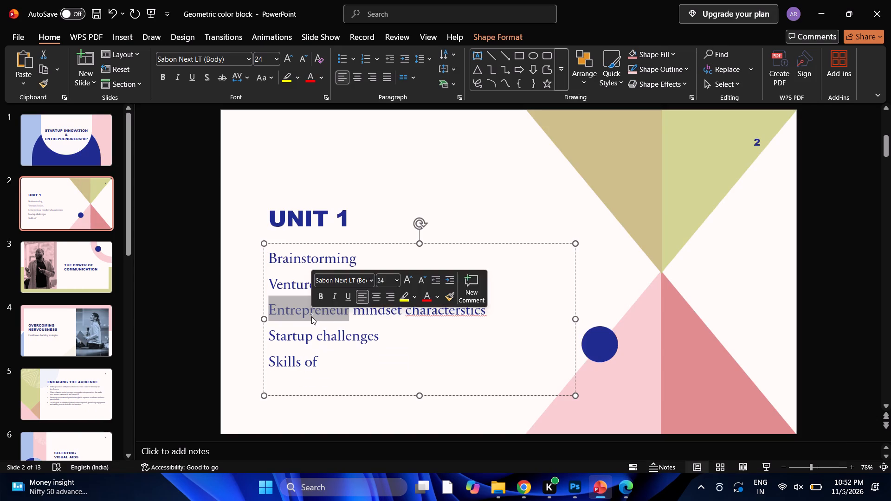
key(ctrl+c)
click(358, 365)
key(space)
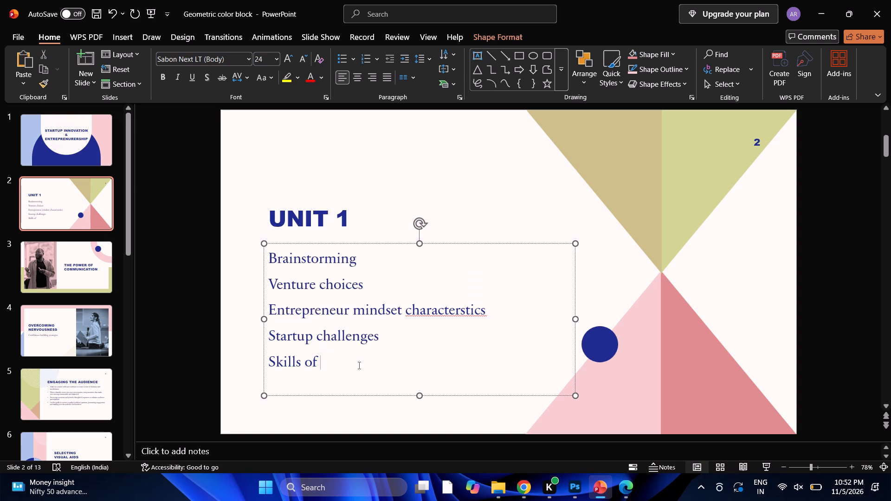
key(ctrl+v)
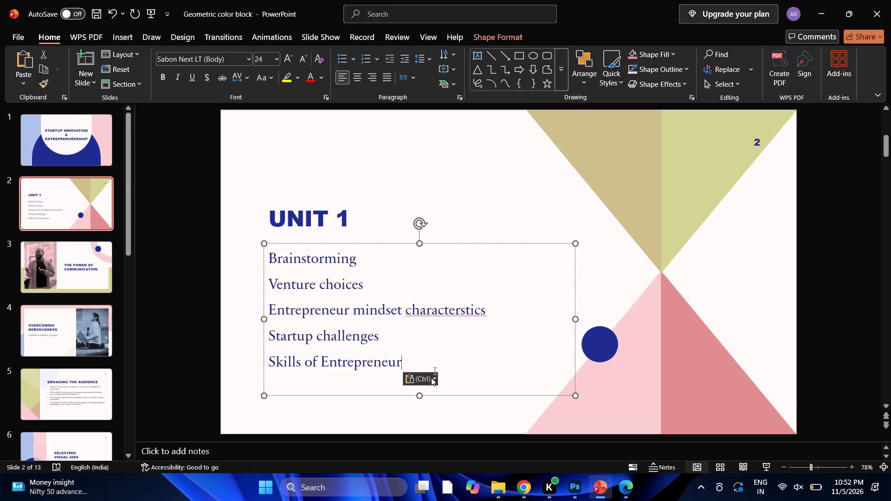
Start a sixth list line on slide 2 and copy "ideation" from the Q6 heading in the SIE Section I_merged PDF.
key(Return)
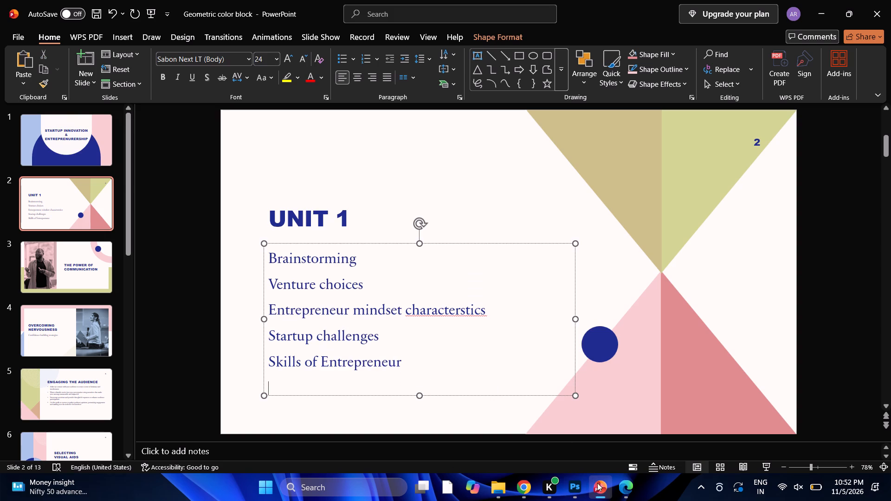
click(619, 484)
scroll(581, 387, down, 4)
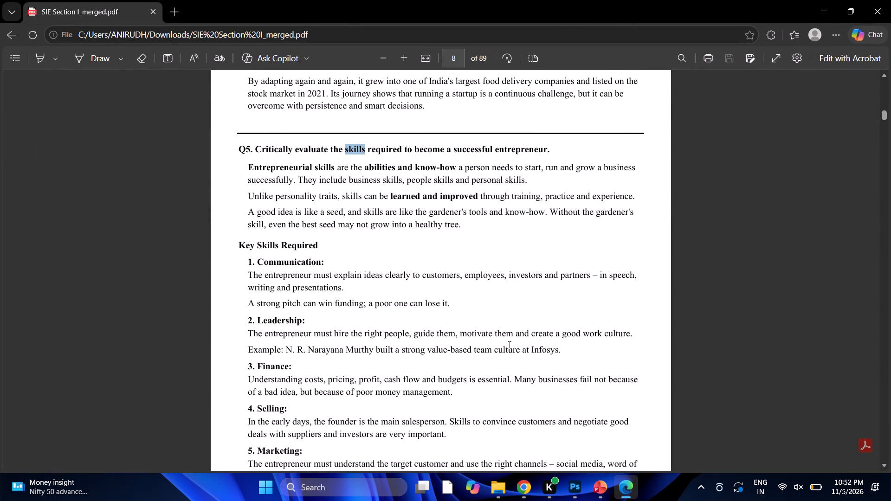
scroll(420, 306, down, 18)
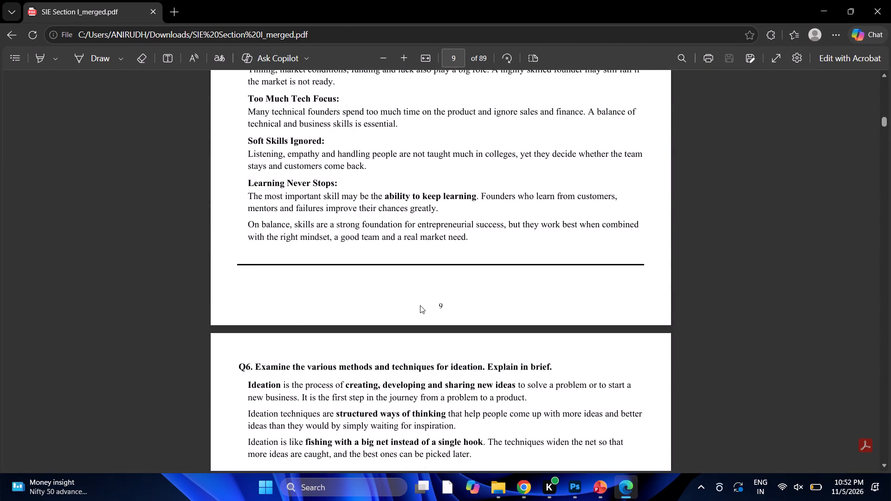
click(393, 305)
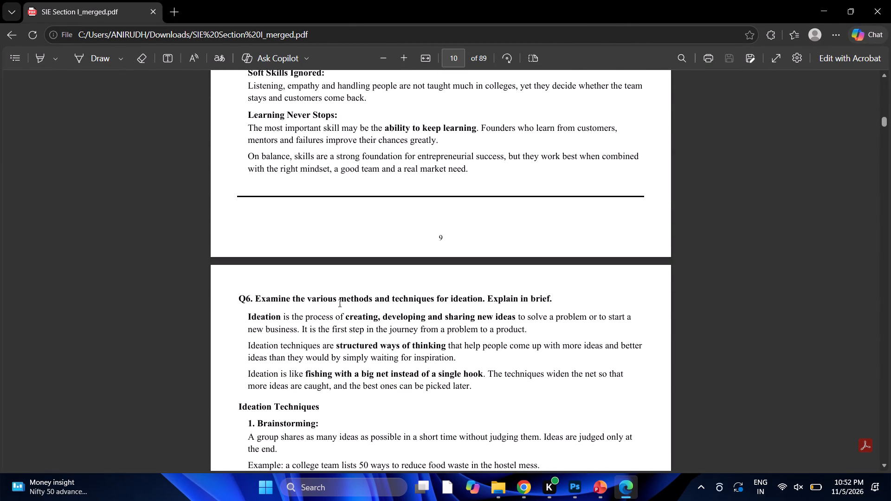
drag(341, 299, 475, 302)
click(475, 302)
double_click(466, 300)
key(ctrl+c)
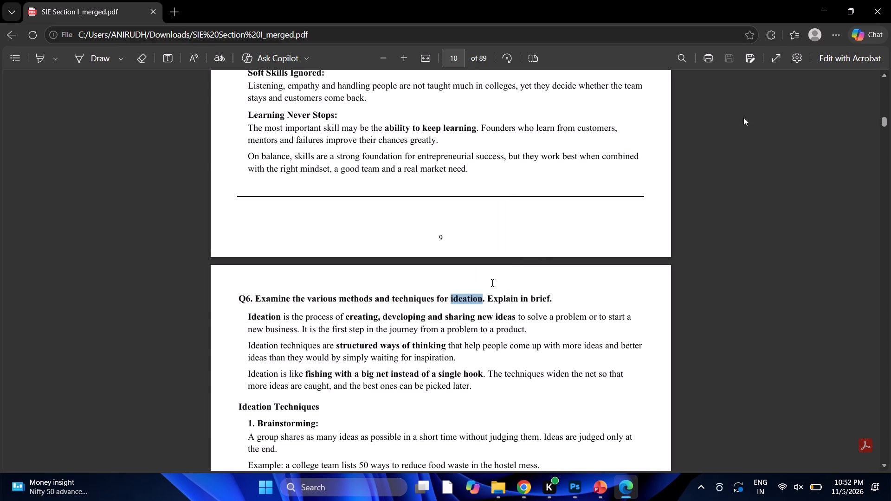
Paste the copied word into the sixth list line on slide 2 in PowerPoint and capitalize it as "Ideation".
click(825, 11)
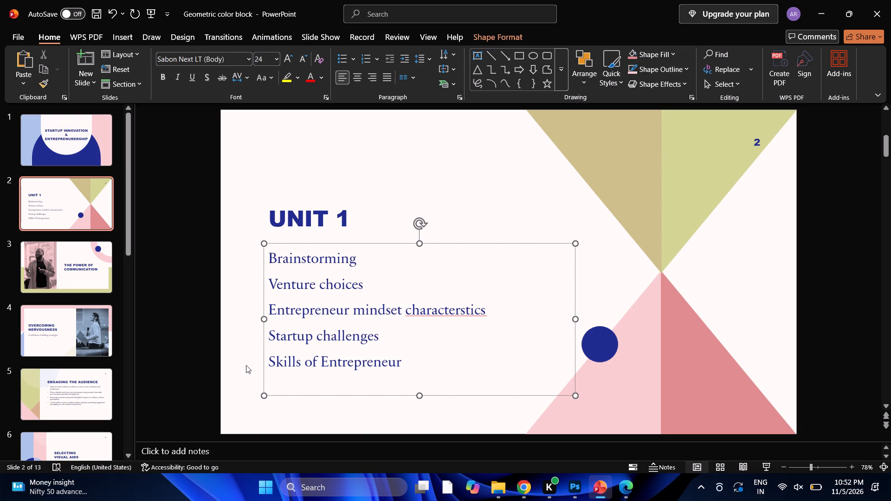
key(ctrl+v)
click(271, 380)
key(BackSpace)
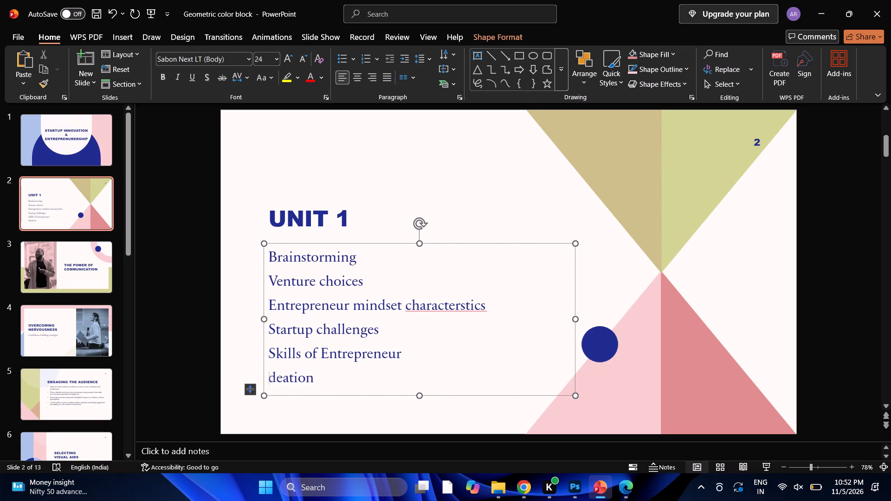
key(shift+i)
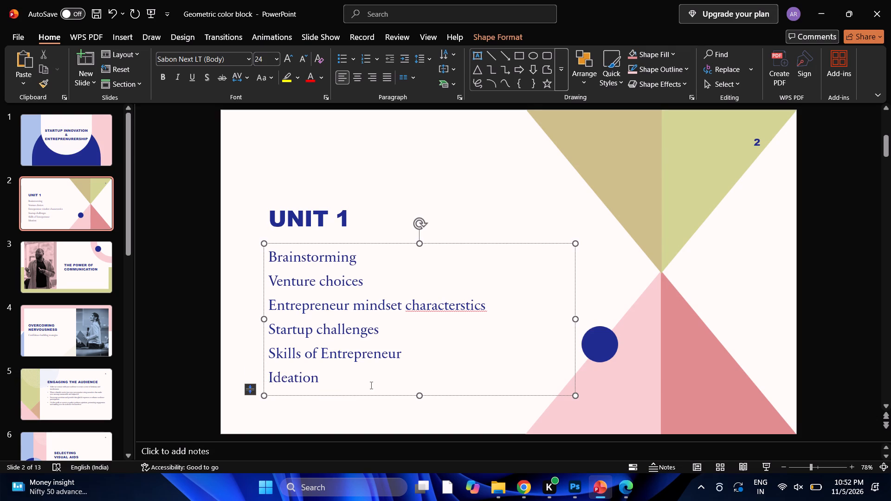
click(368, 382)
Start a seventh list line on slide 2 and copy "Financial assumptions" from the Q7 answer in the SIE Section I_merged PDF.
key(Return)
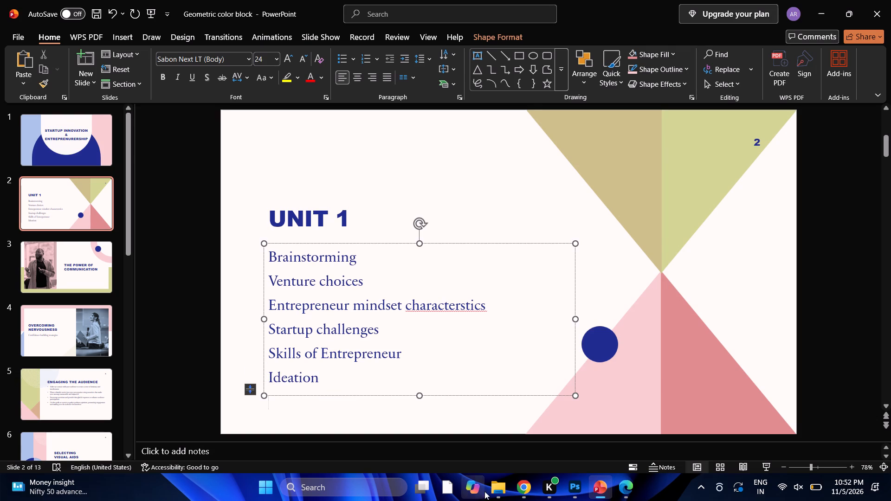
click(642, 494)
click(628, 488)
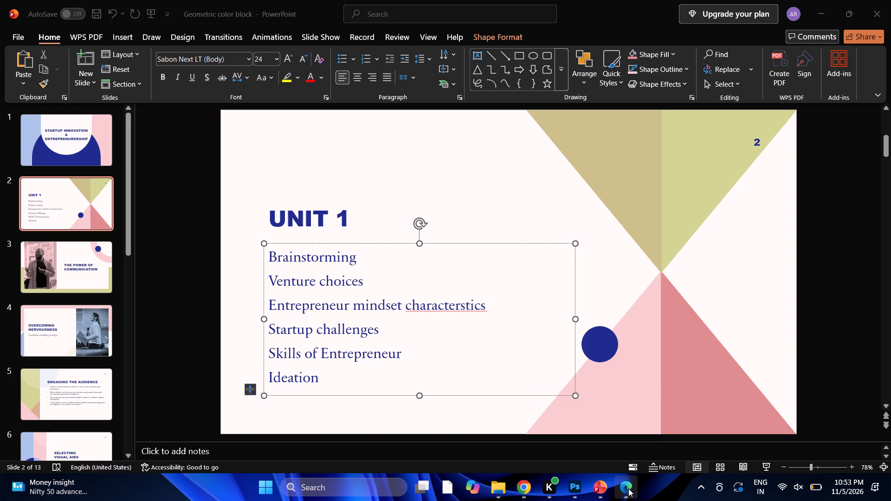
scroll(616, 392, down, 5)
scroll(573, 367, down, 10)
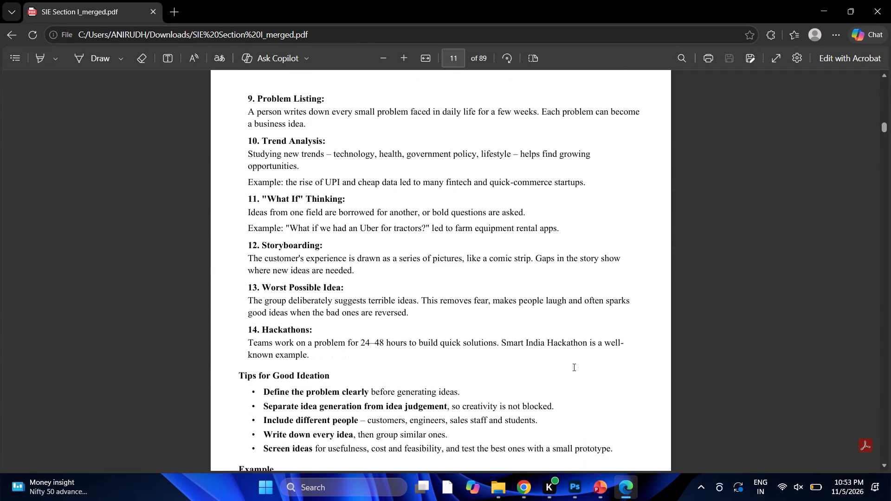
scroll(573, 367, down, 4)
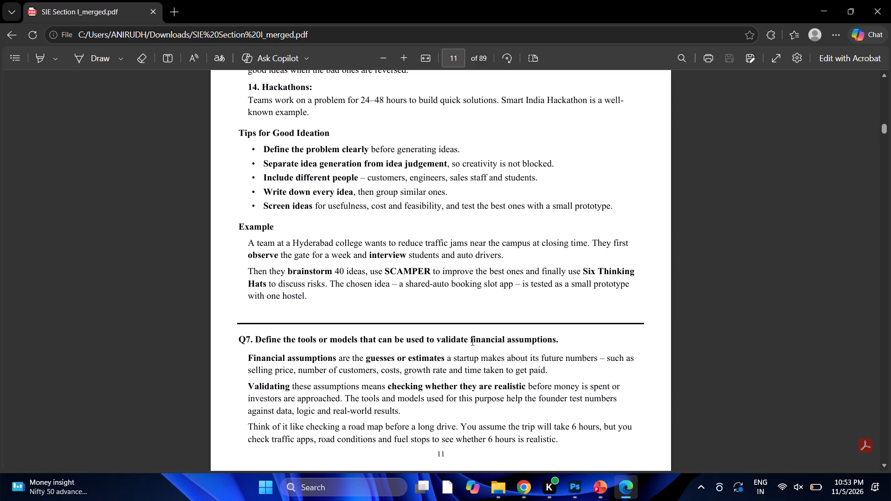
double_click(301, 337)
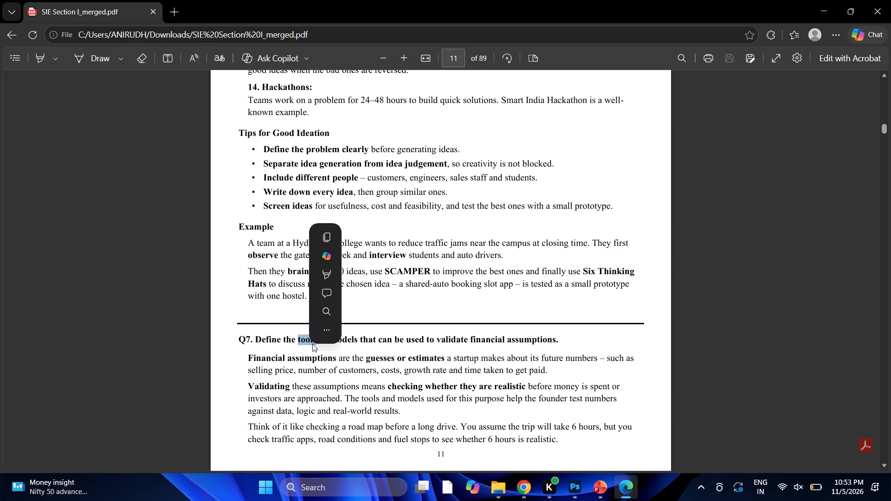
click(312, 344)
click(303, 335)
click(300, 334)
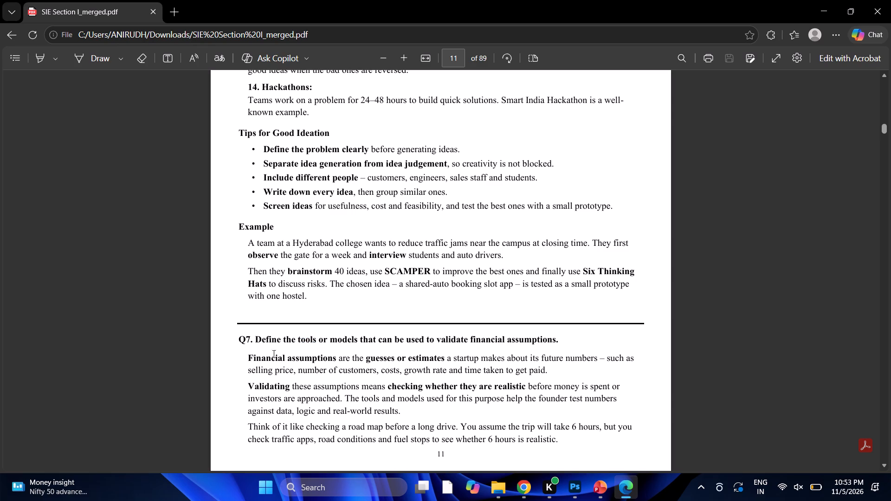
drag(246, 356, 334, 364)
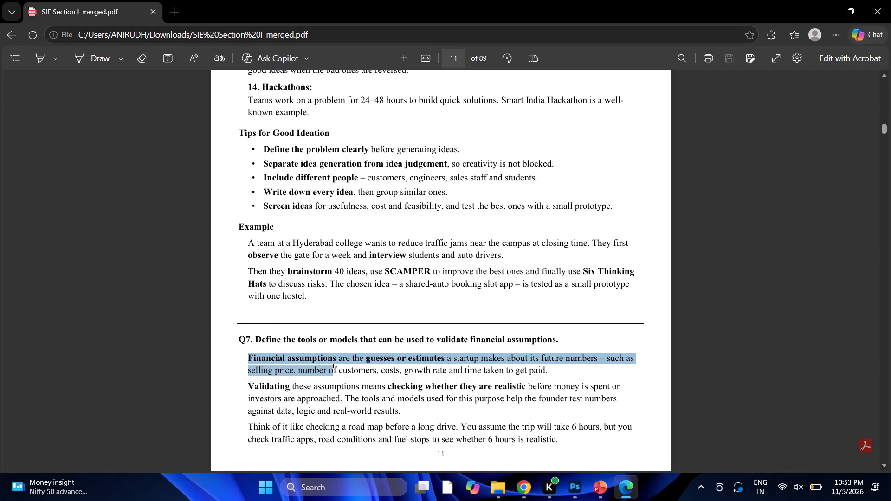
drag(334, 364, 334, 362)
key(ctrl+c)
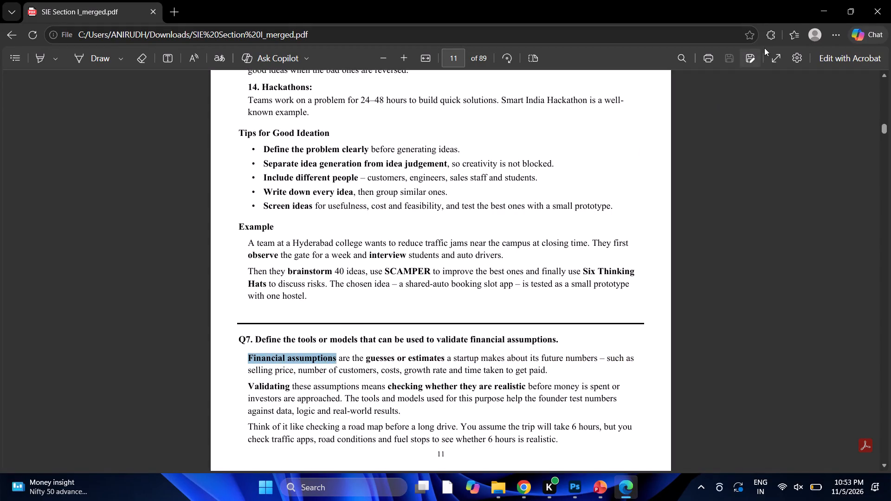
Back in PowerPoint, fill the seventh list line on slide 2 with "Tools for Financial assumptions", pasting the copied phrase.
click(823, 13)
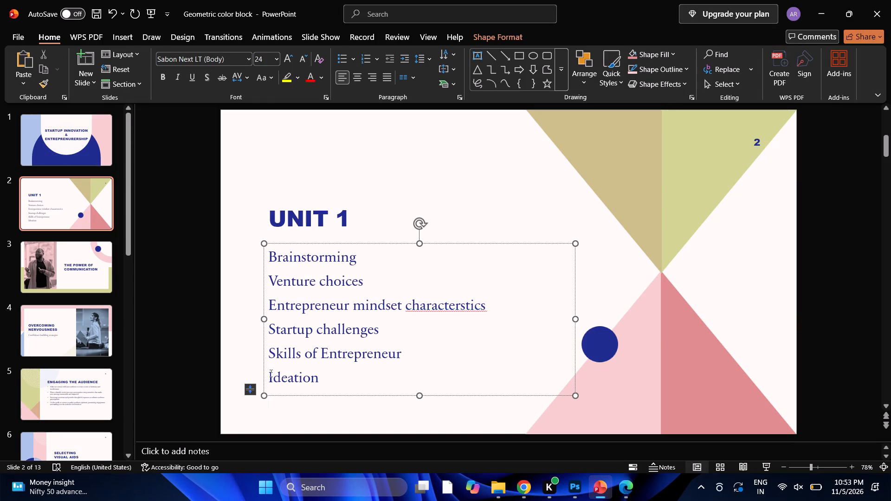
text(Tools for)
key(space)
key(ctrl+v)
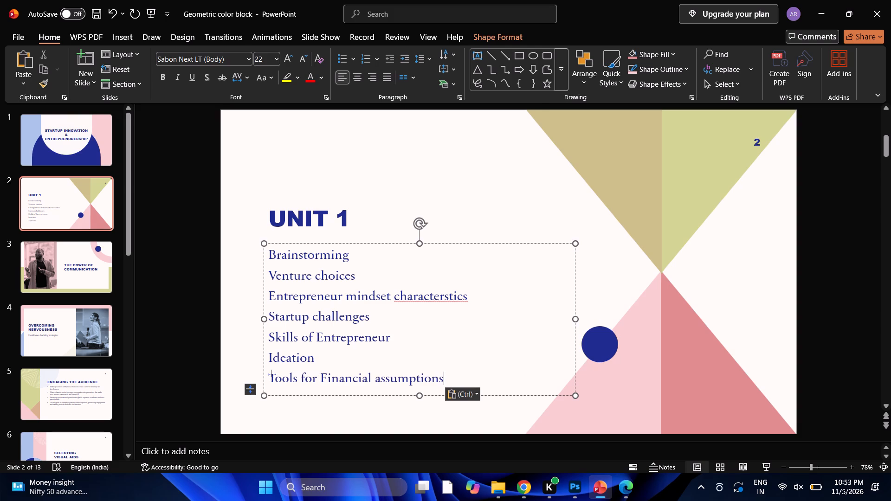
click(737, 310)
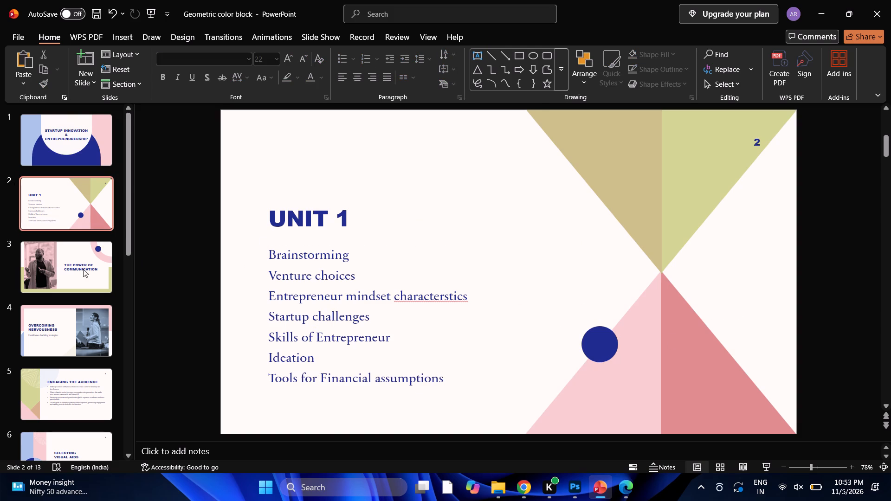
Replace the slide 3 title "The Power of Communication" with "Brainstorming" copied from the first list item on slide 2.
triple_click(304, 259)
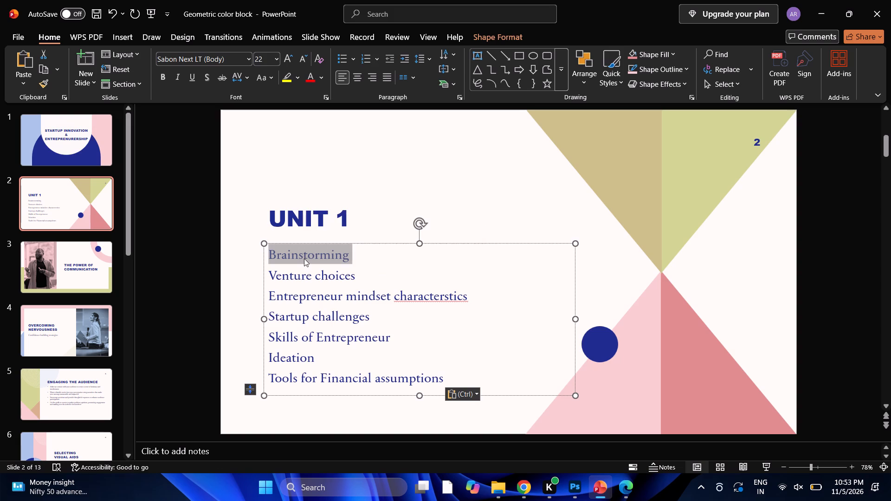
key(ctrl+c)
click(93, 267)
click(90, 267)
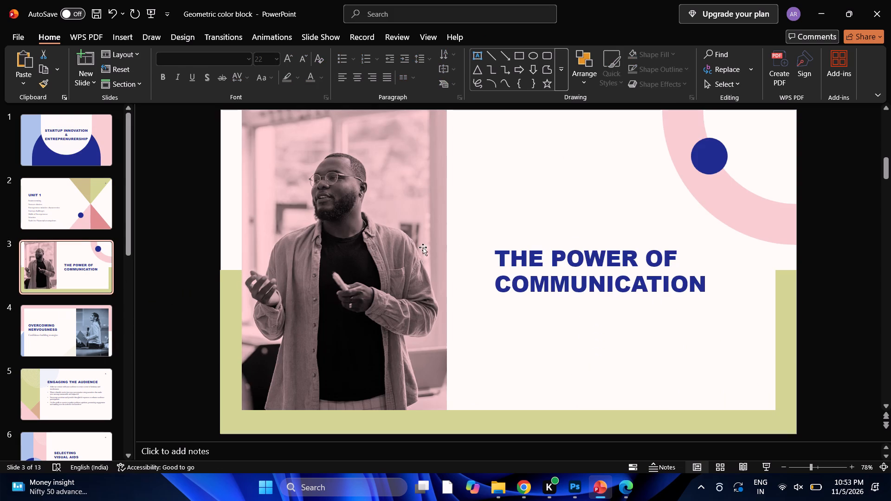
double_click(638, 264)
key(ctrl+a)
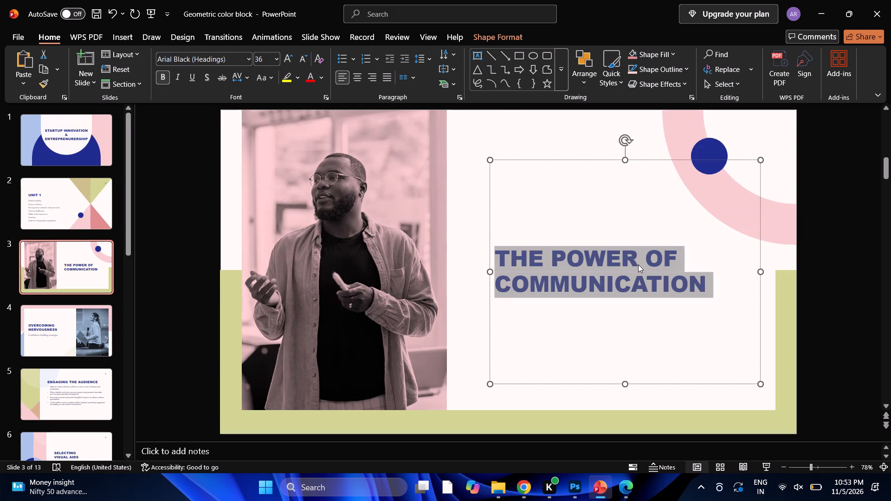
key(ctrl+v)
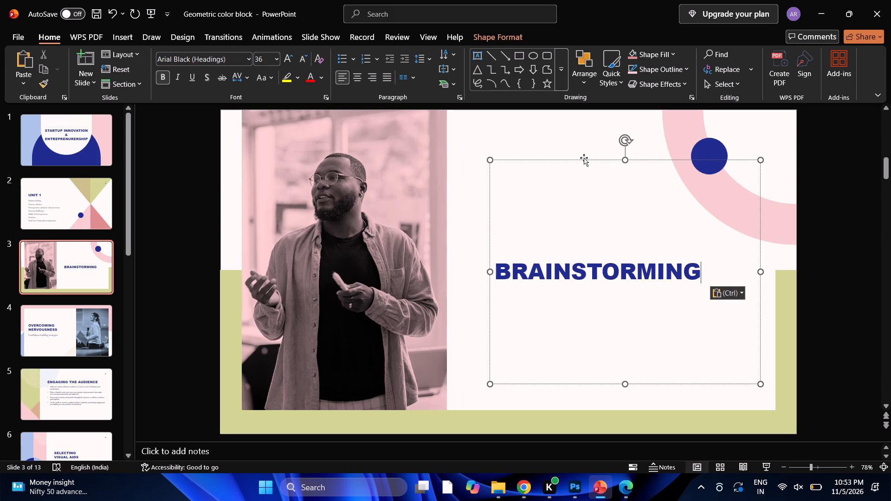
Move the slide 3 title box up so the heading sits near the slide's top edge, beside the photo.
drag(584, 158, 558, 51)
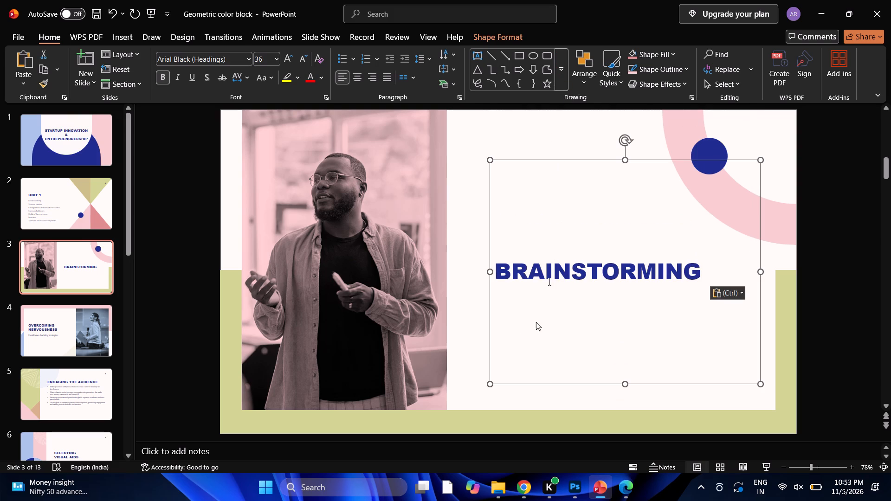
drag(545, 385, 510, 270)
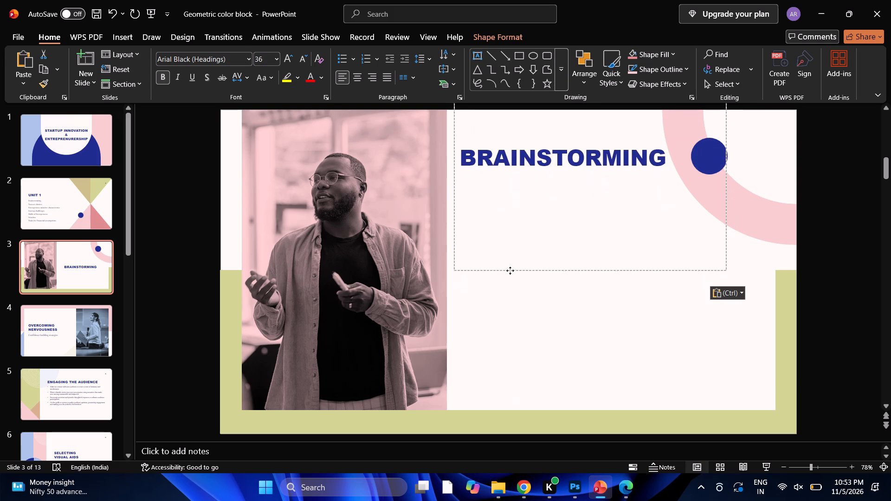
drag(510, 270, 499, 244)
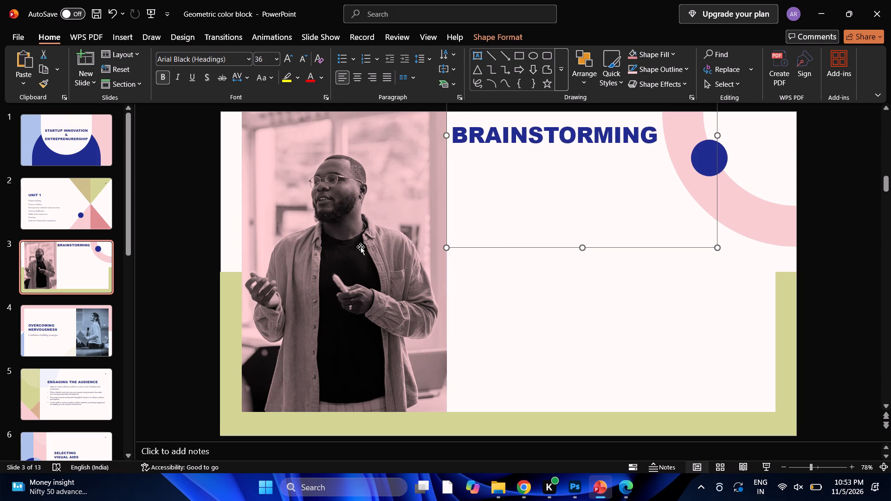
Remove the photo of the man and its empty picture placeholder from slide 3.
click(354, 249)
key(ctrl+x)
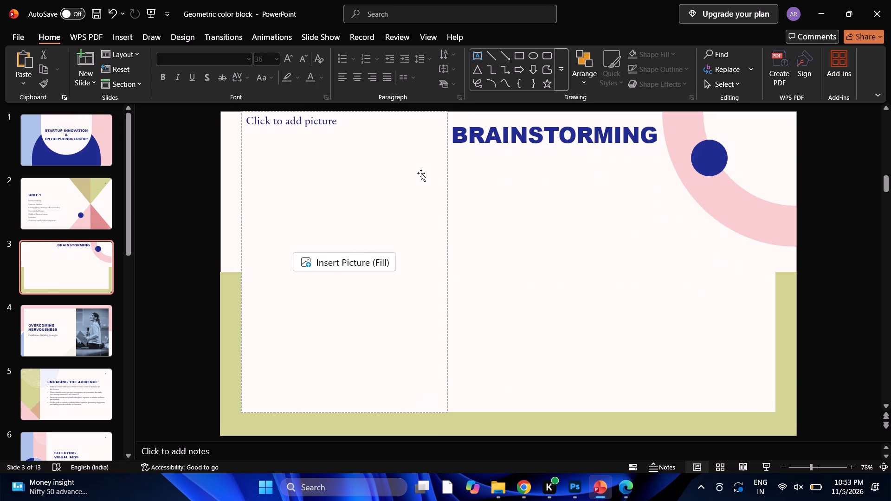
click(371, 200)
key(ctrl+d)
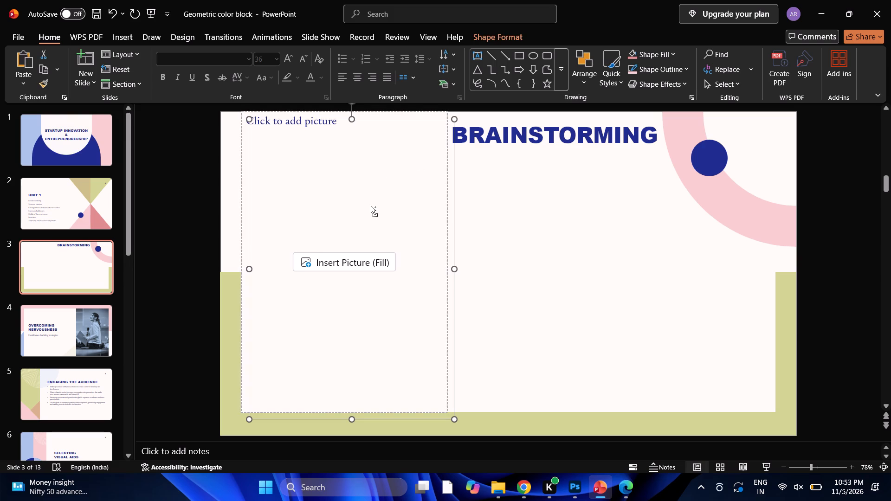
key(ctrl+z)
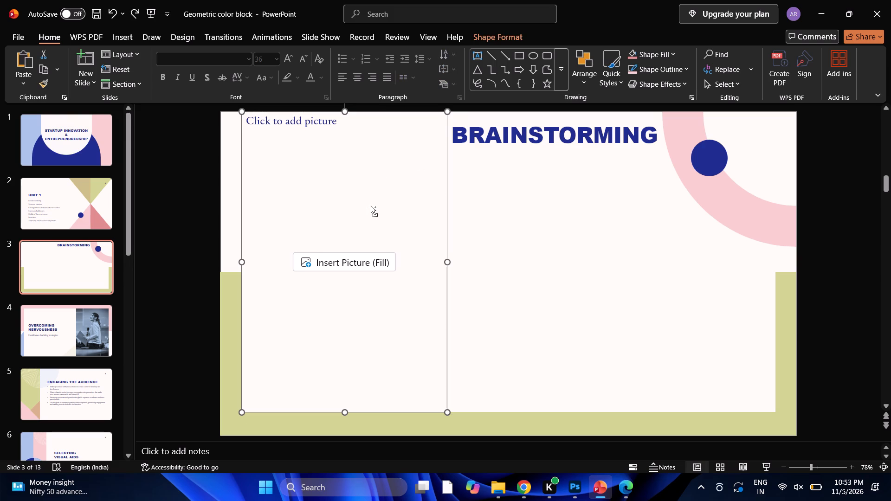
key(ctrl+x)
Move the "Brainstorming" title box across to the top-left corner of slide 3.
click(502, 132)
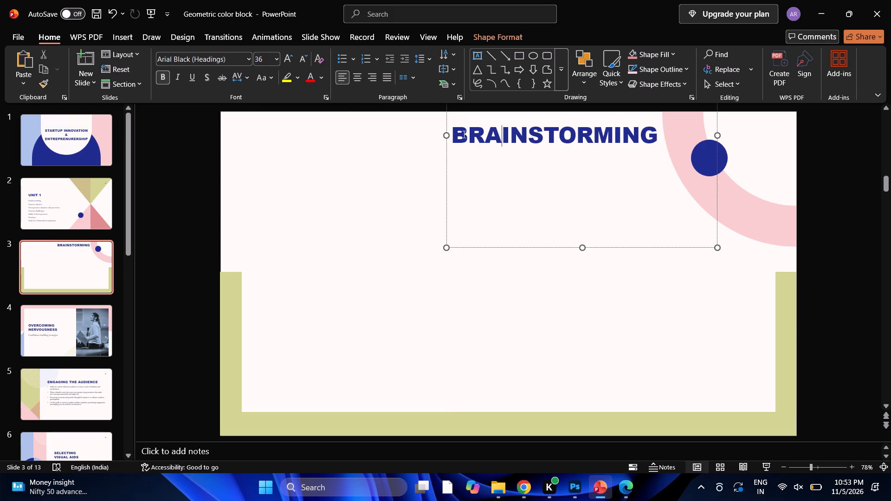
drag(445, 167, 244, 164)
drag(516, 244, 502, 234)
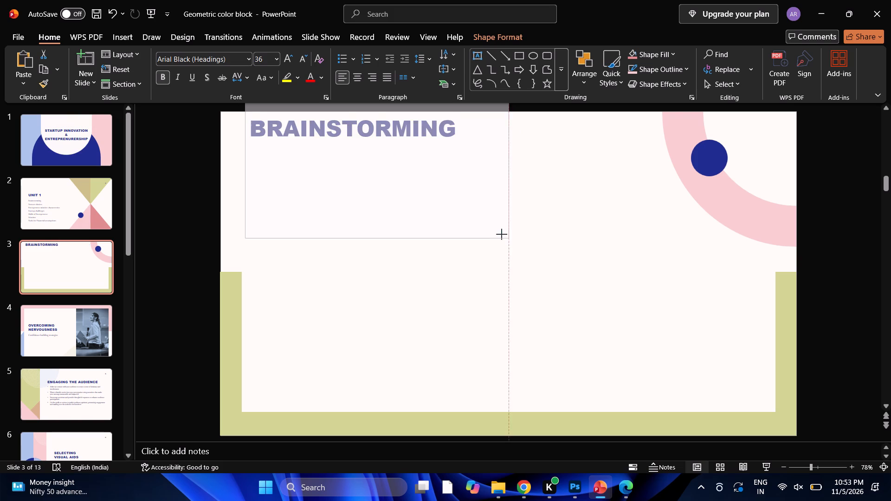
drag(502, 234, 496, 231)
click(429, 271)
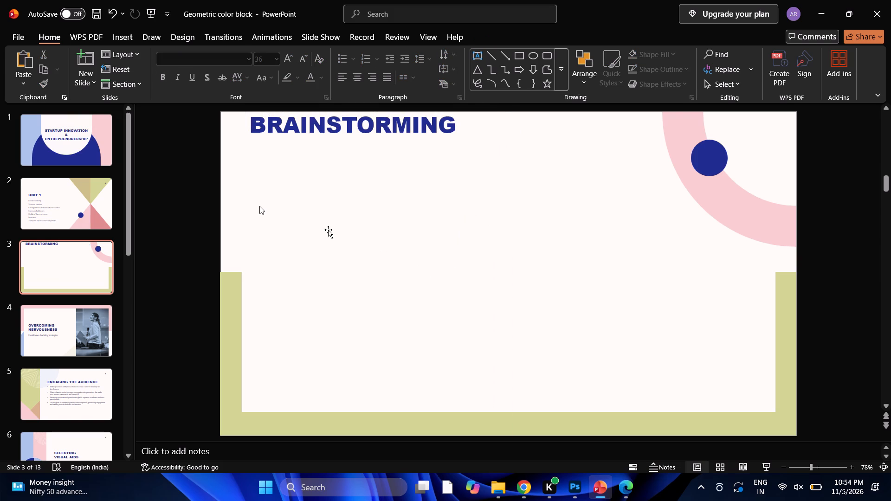
click(259, 206)
Insert a large text box on slide 3 below the title, reaching almost down to the green border.
click(125, 37)
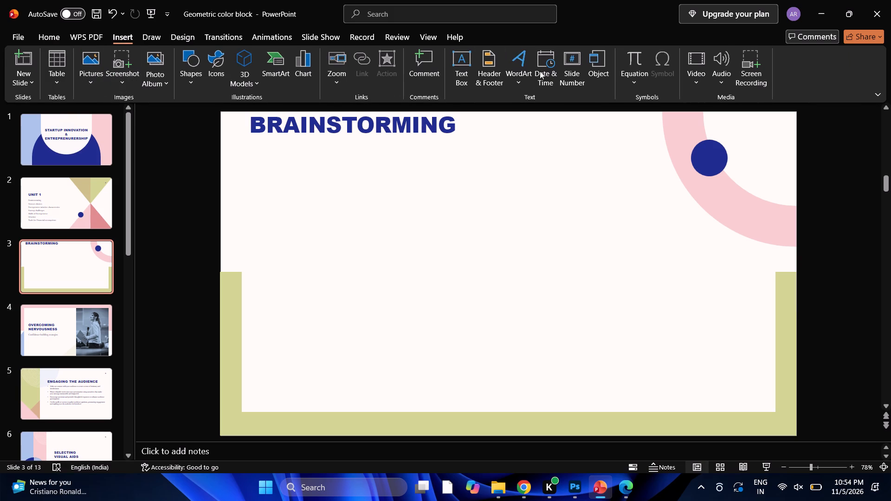
click(458, 59)
drag(252, 150, 330, 204)
drag(330, 204, 673, 405)
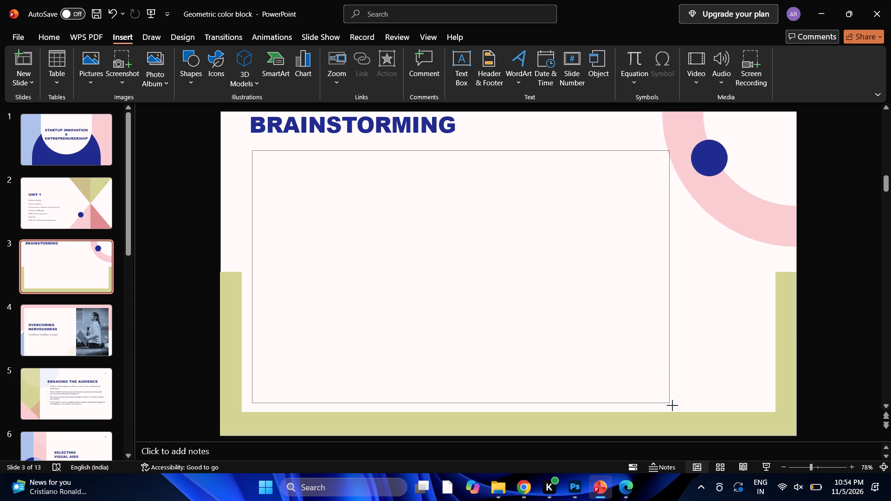
drag(673, 405, 674, 407)
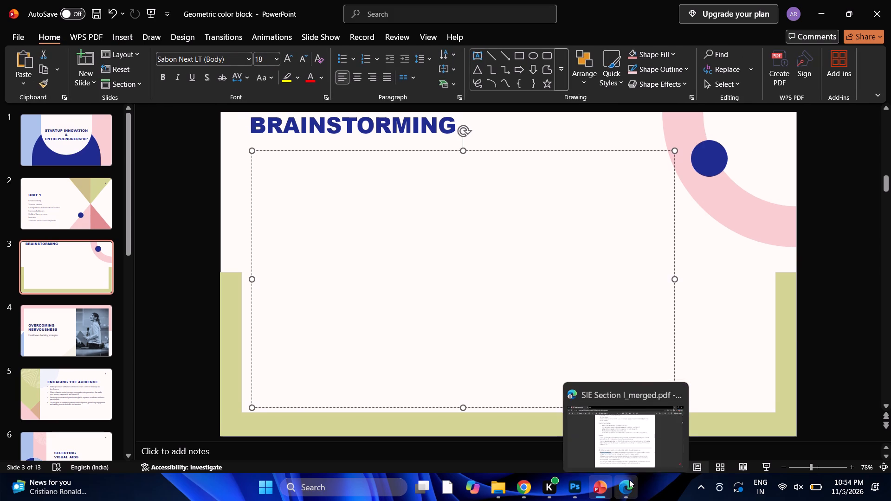
Switch to the SIE PDF in Edge and go back to page 1, where Q1 covers Brainstorming.
click(628, 443)
scroll(458, 306, down, 2)
scroll(448, 290, up, 6)
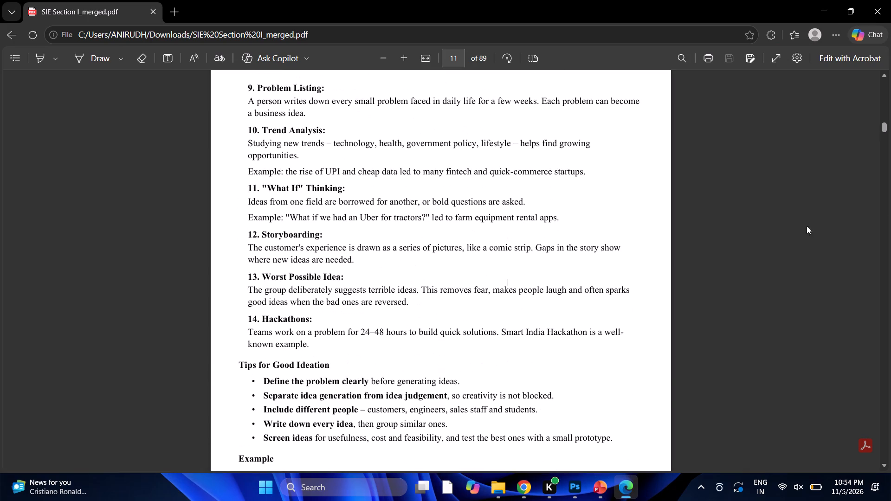
drag(885, 127, 890, 35)
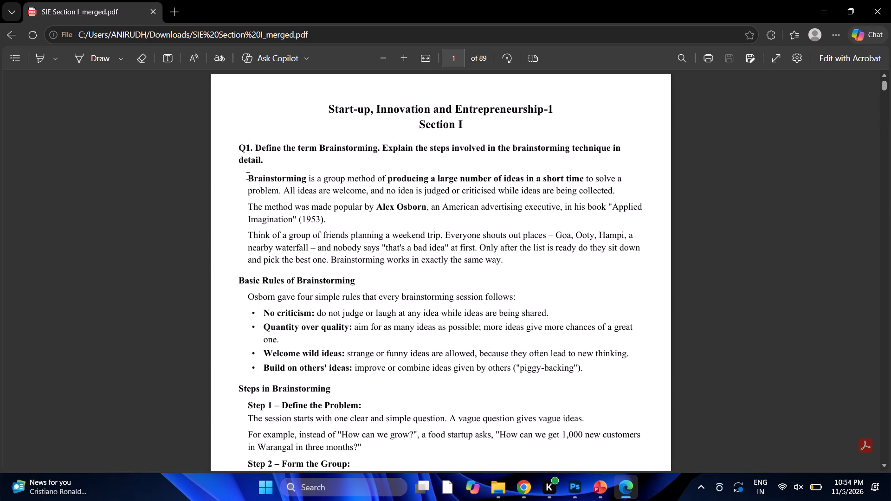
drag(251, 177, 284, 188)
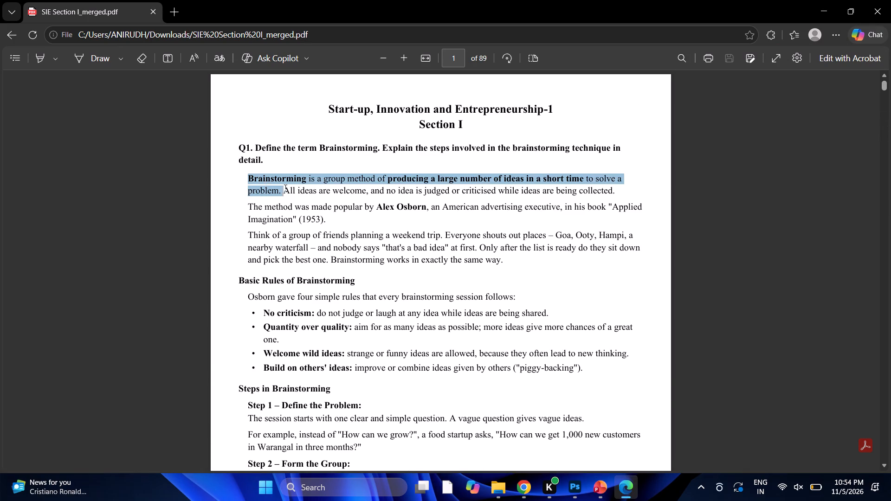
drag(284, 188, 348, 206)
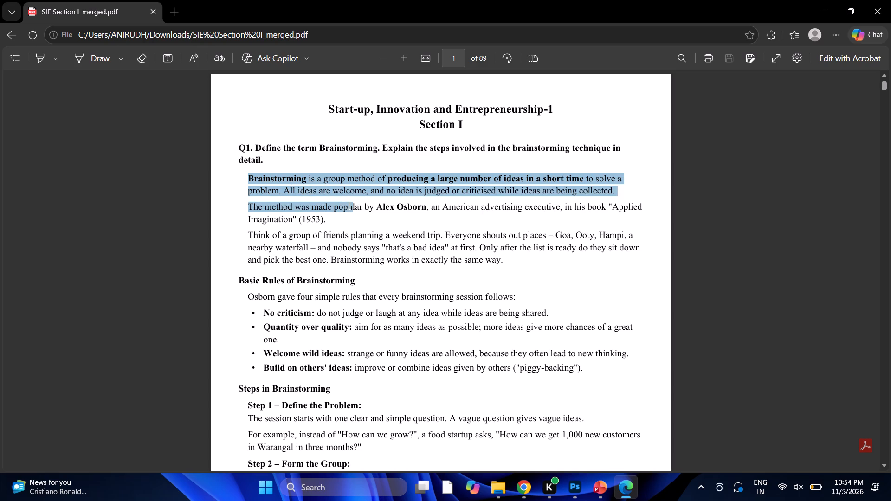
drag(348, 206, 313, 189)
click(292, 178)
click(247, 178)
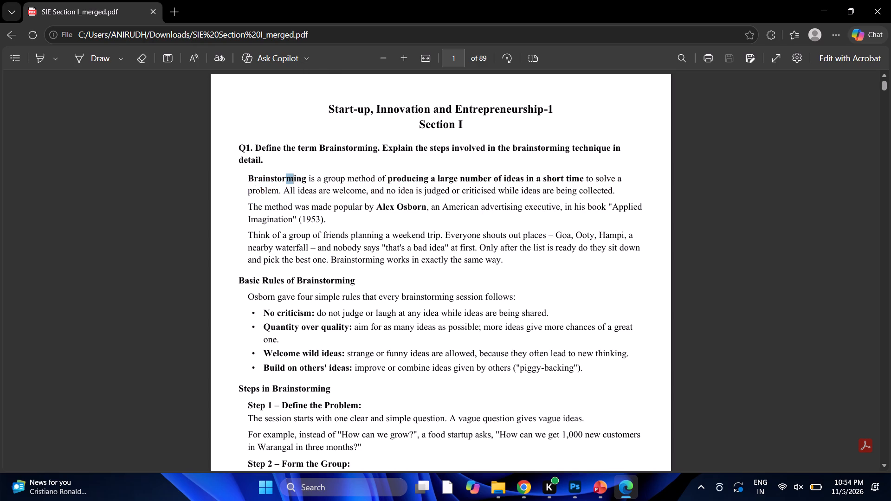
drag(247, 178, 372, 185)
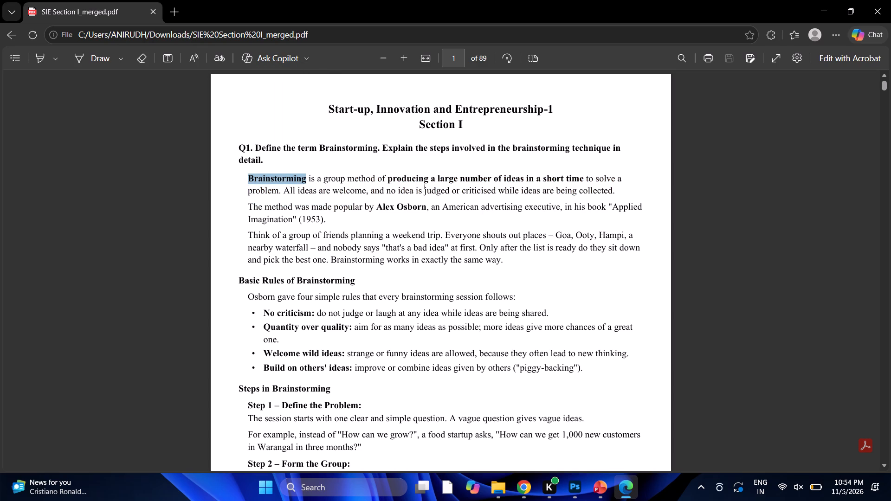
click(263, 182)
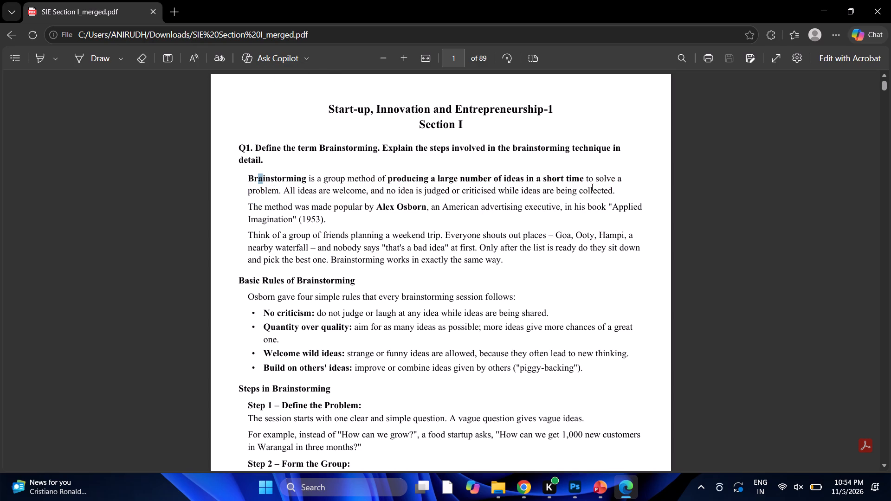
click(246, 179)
Copy the three introductory paragraphs under Q1, from "Brainstorming is a group method" through "works in exactly the same way.".
drag(247, 179, 282, 168)
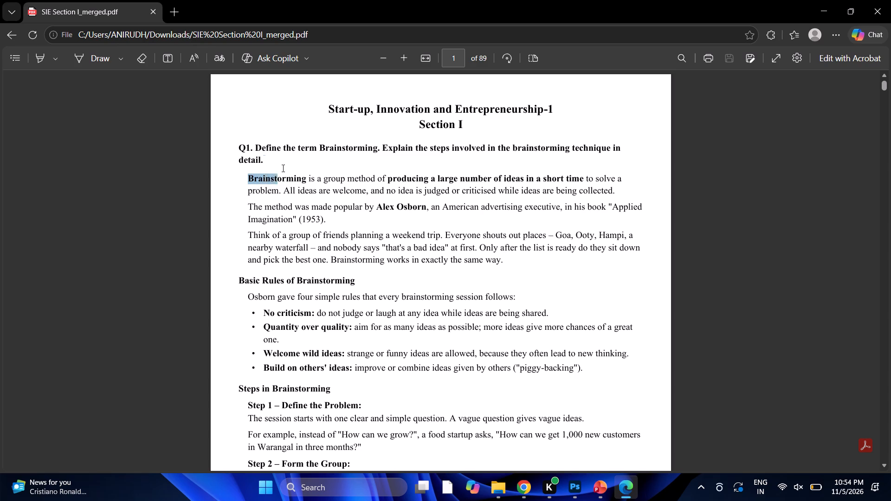
drag(282, 168, 600, 188)
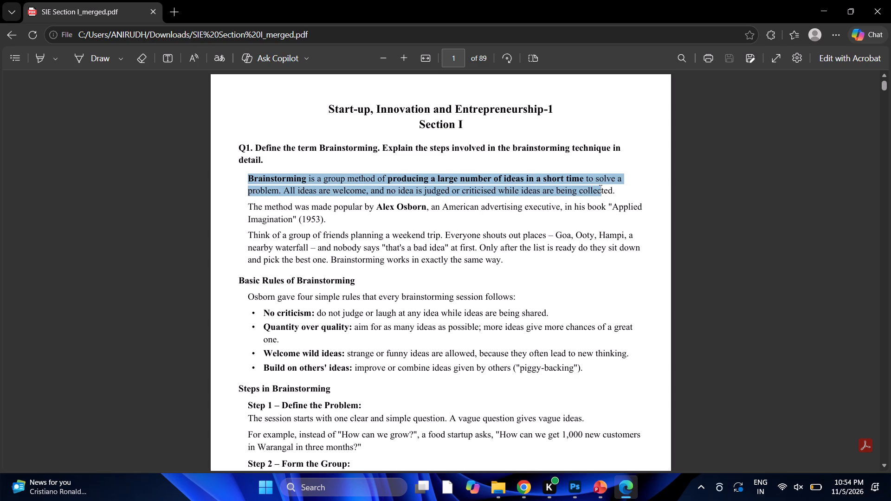
drag(600, 188, 375, 190)
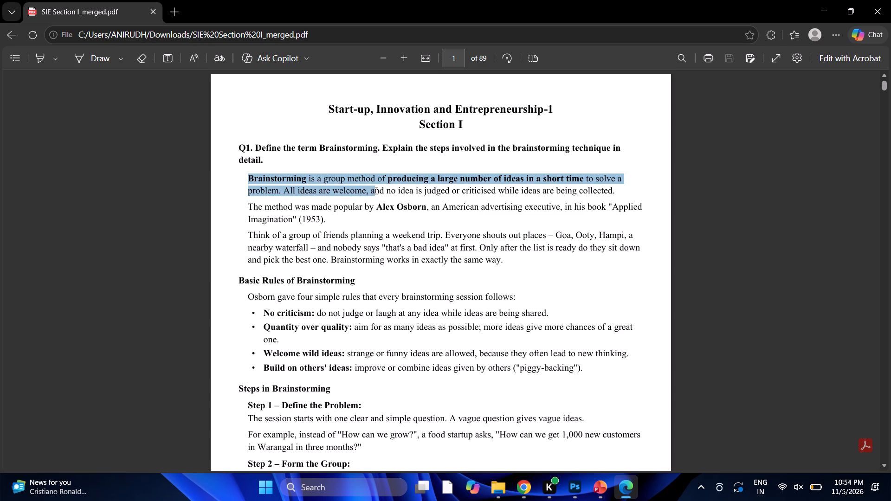
drag(375, 190, 469, 193)
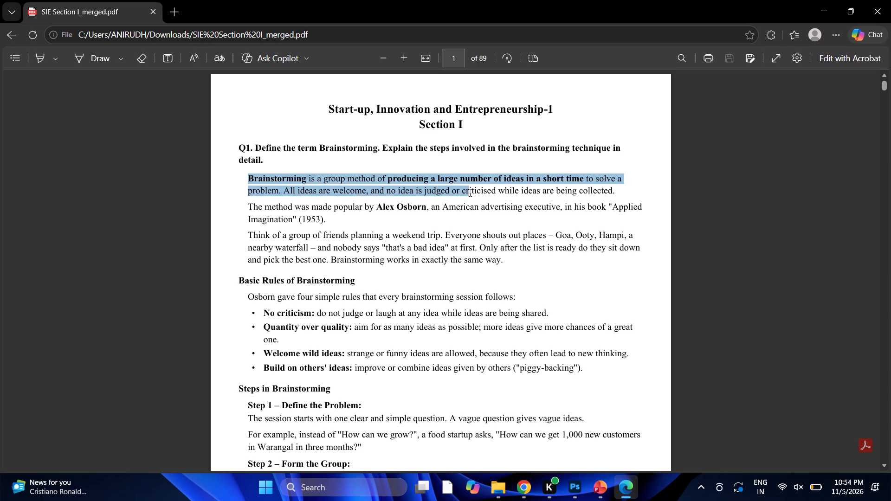
drag(469, 193, 620, 206)
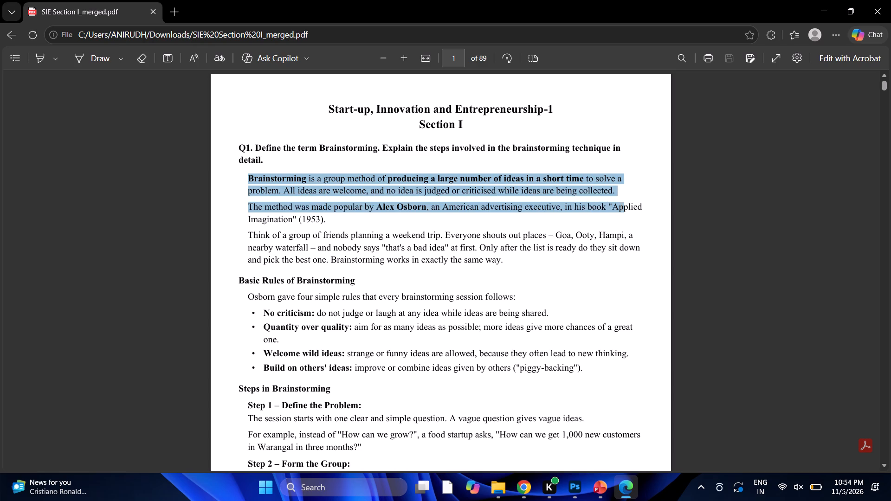
drag(620, 206, 638, 211)
drag(638, 211, 649, 238)
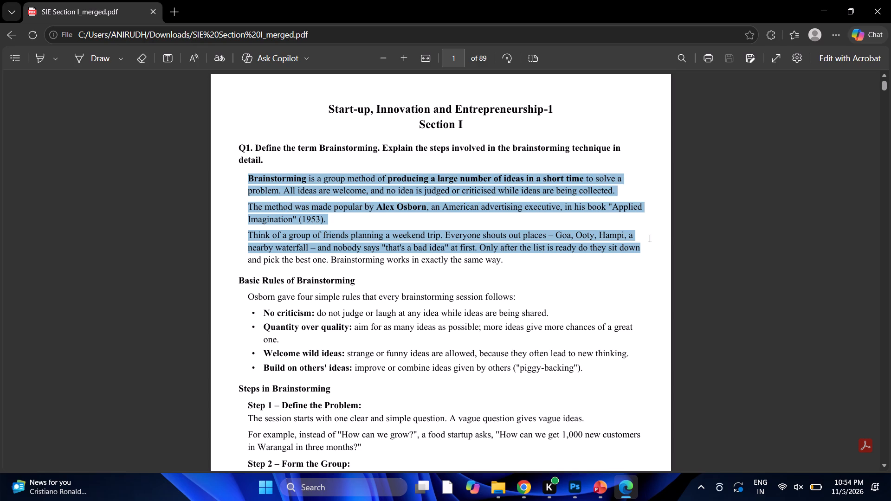
drag(649, 238, 645, 247)
drag(645, 247, 626, 275)
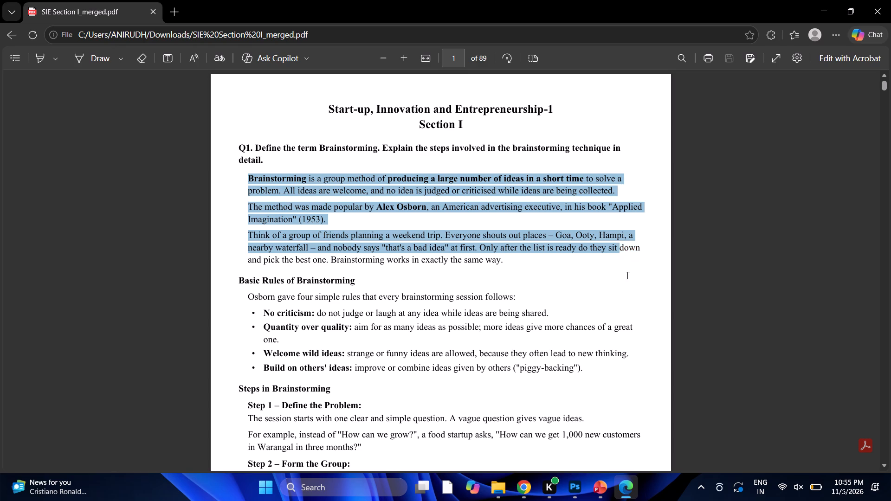
drag(626, 275, 517, 266)
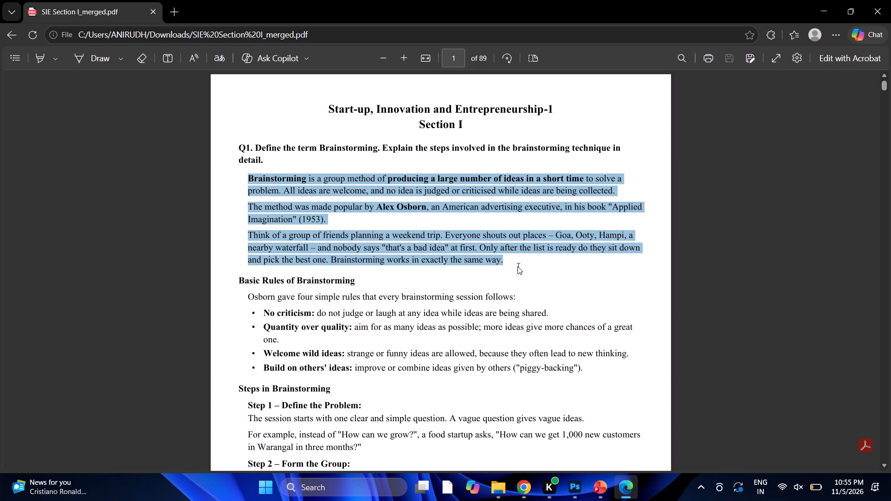
key(ctrl+c)
Paste the copied Brainstorming text into the slide 3 text box in PowerPoint and add two line breaks after it.
click(598, 483)
key(ctrl+v)
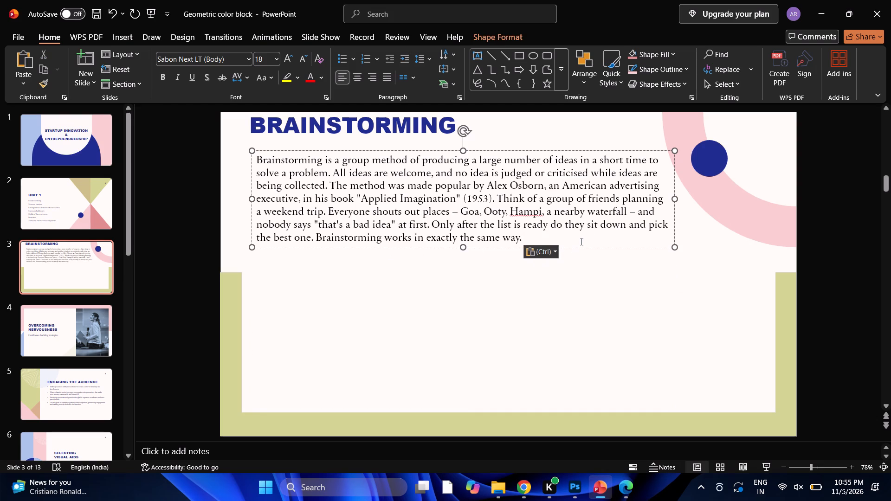
key(Return)
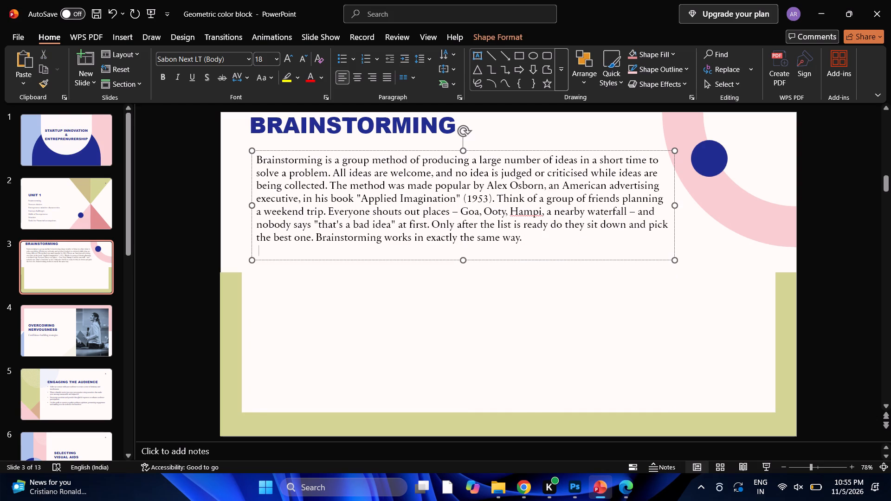
key(Return)
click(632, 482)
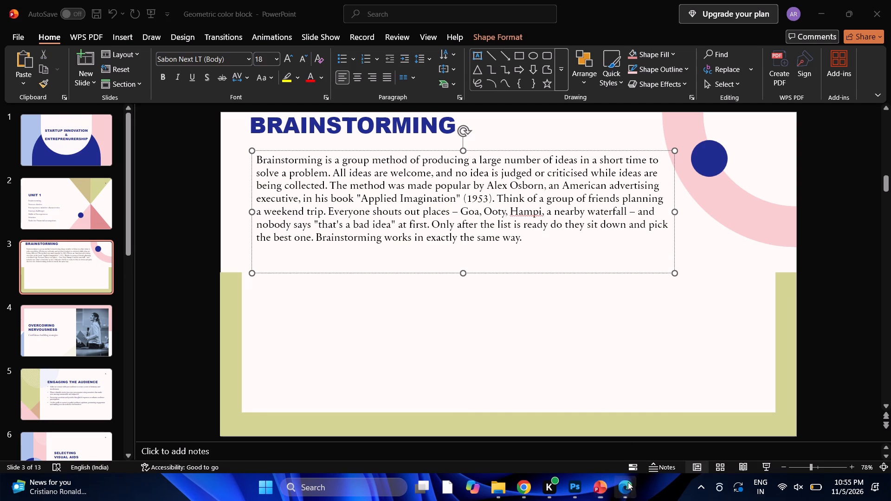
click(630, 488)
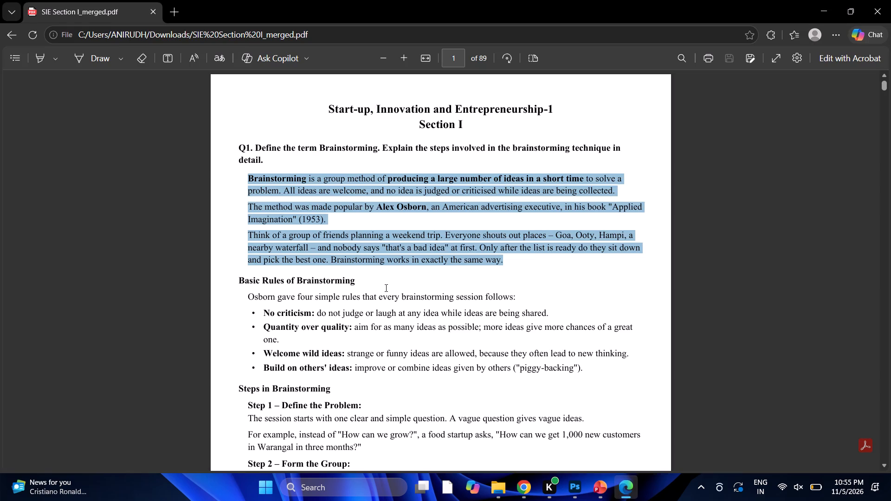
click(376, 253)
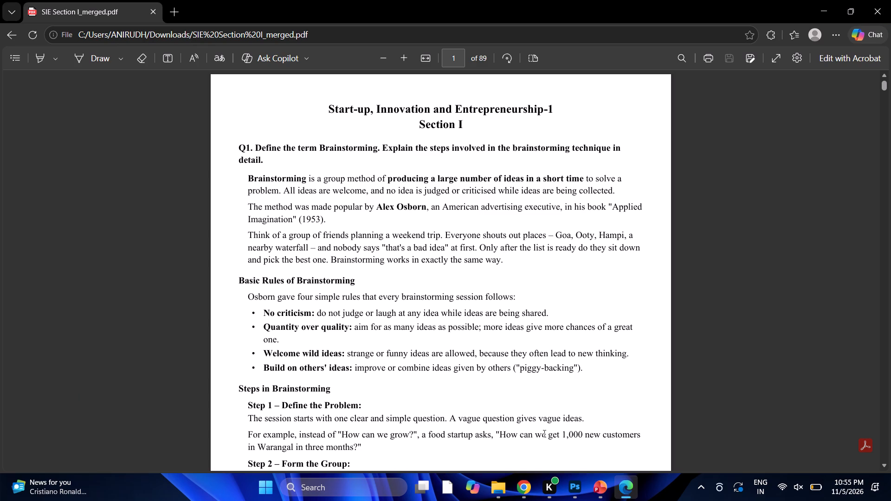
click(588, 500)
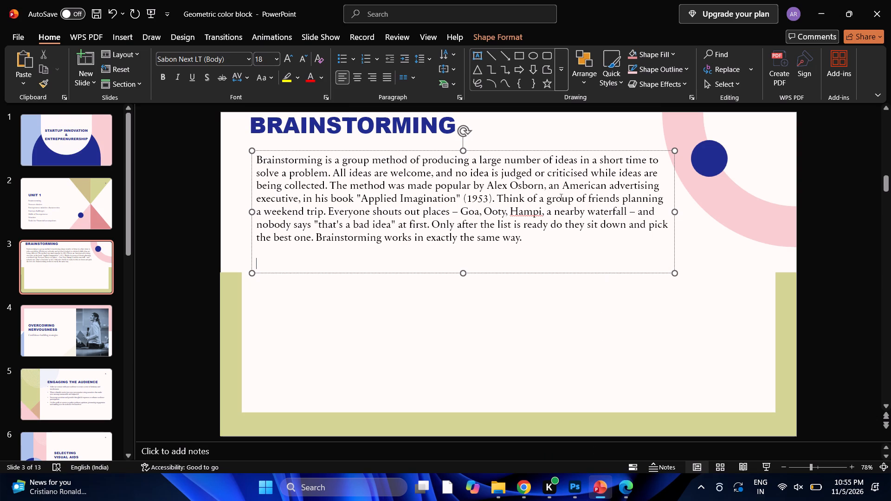
Bold the phrases "producing a large number of ideas in a short time" and "group method" in the slide 3 text.
drag(425, 163, 554, 170)
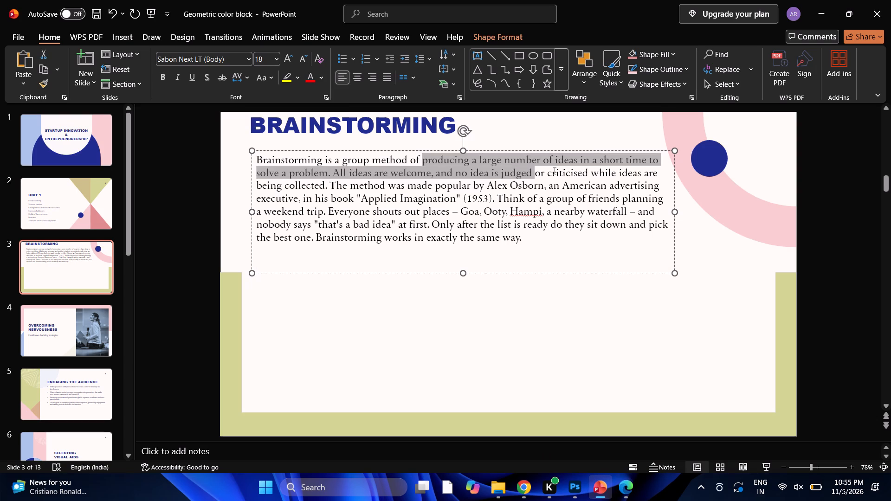
drag(554, 170, 644, 152)
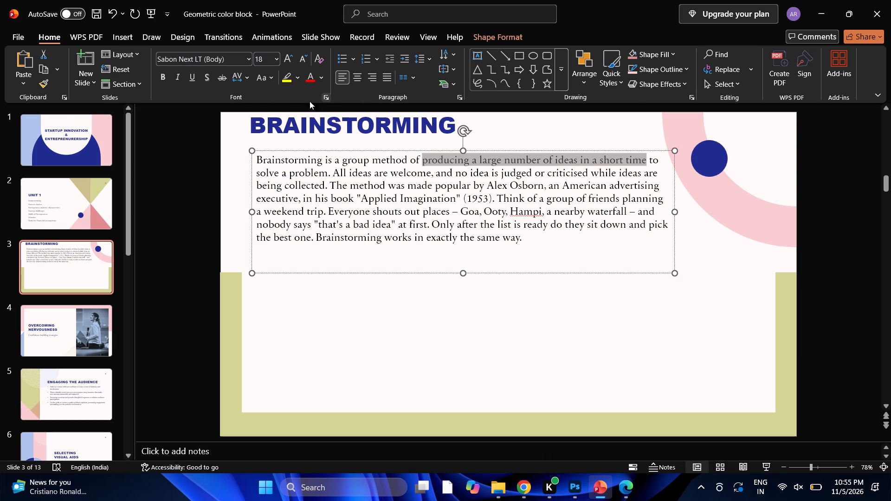
click(164, 73)
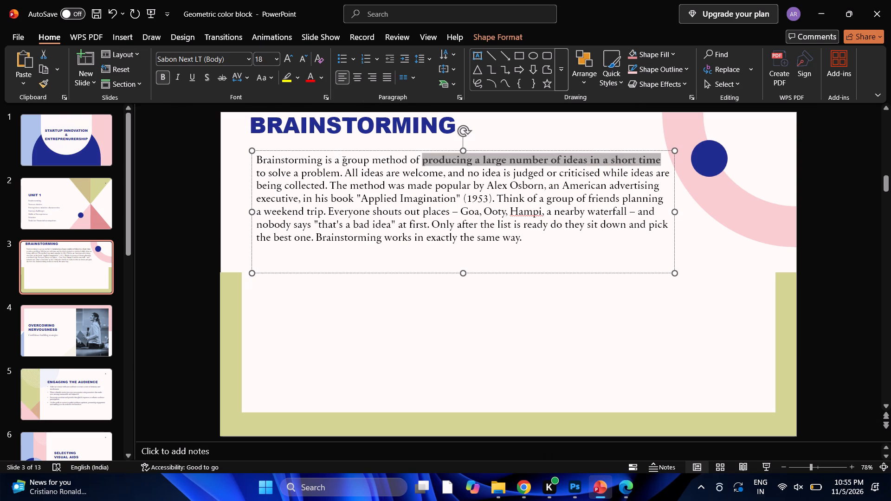
drag(346, 160, 395, 161)
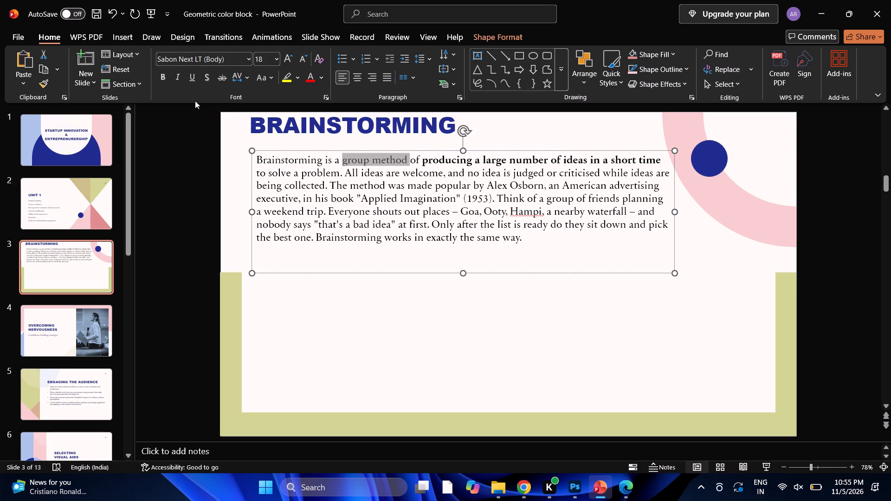
click(164, 71)
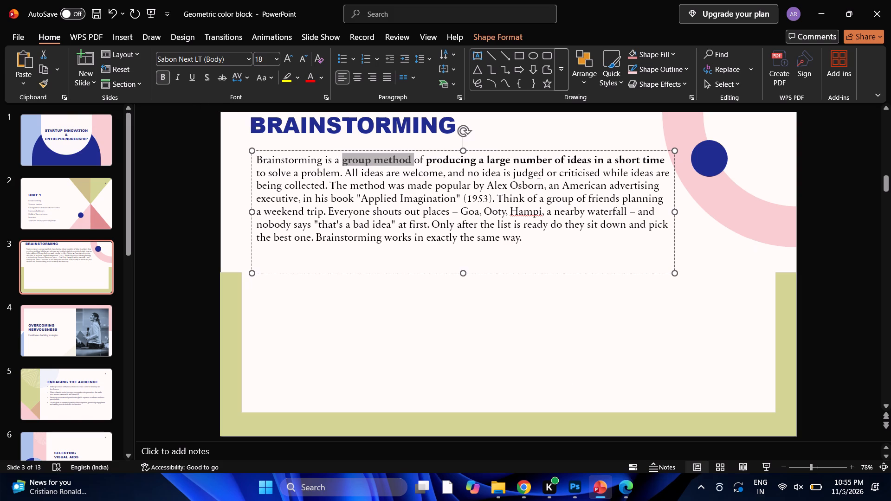
Split the slide 3 text before "Think of a group of friends" into a new paragraph, separated by a blank line.
drag(497, 197, 503, 197)
click(494, 199)
click(497, 198)
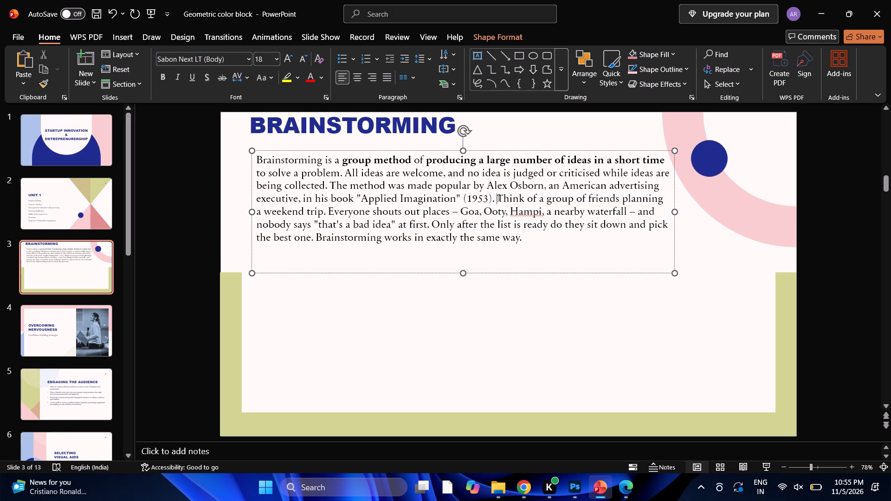
key(Return)
key(Return)
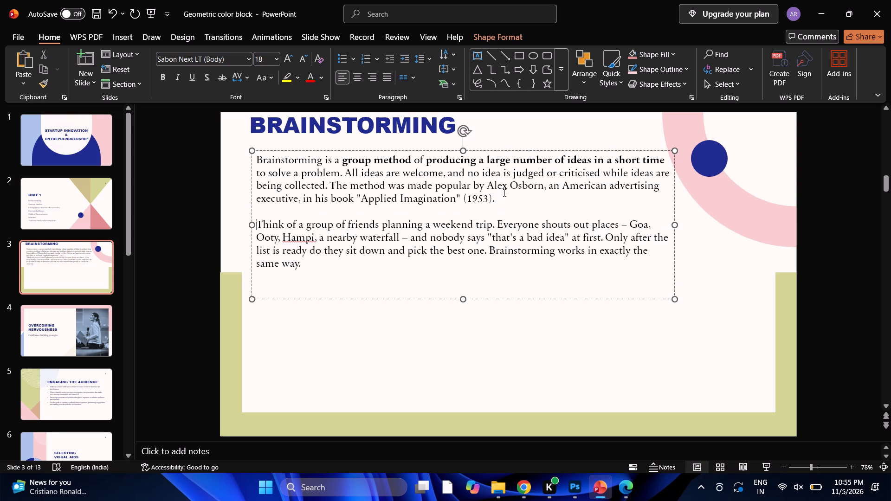
click(722, 261)
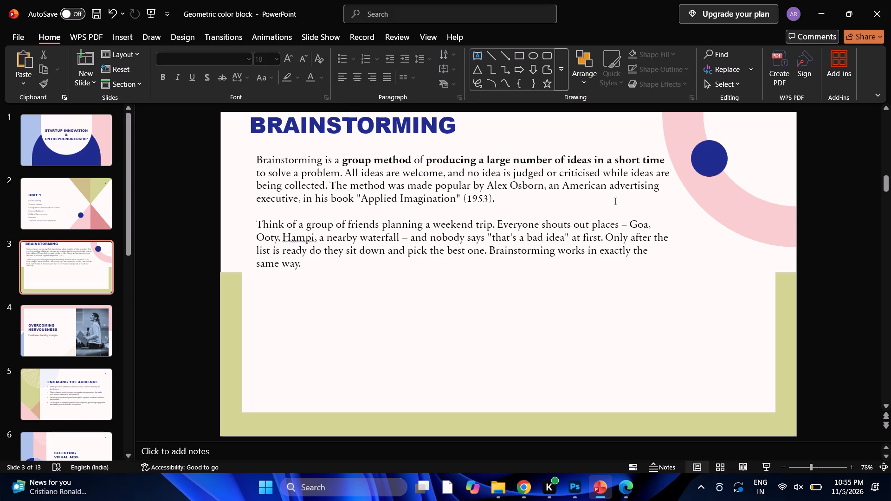
Bold "Applied Imagination" (1953), including its quotation marks and full stop, in the first paragraph on slide 3.
click(310, 268)
click(315, 282)
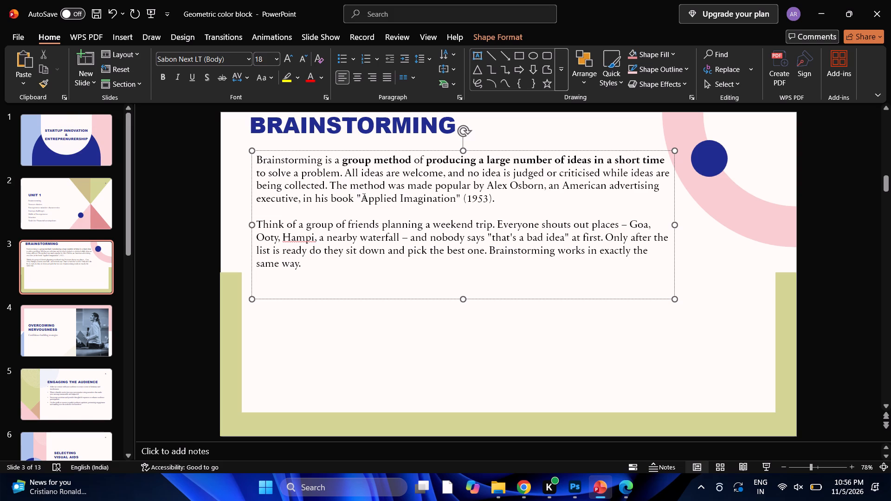
drag(357, 198, 458, 217)
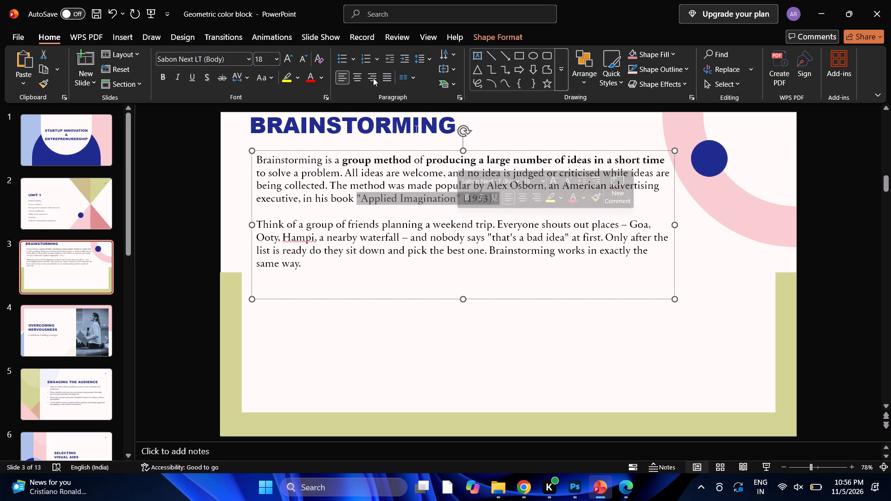
click(155, 79)
click(161, 78)
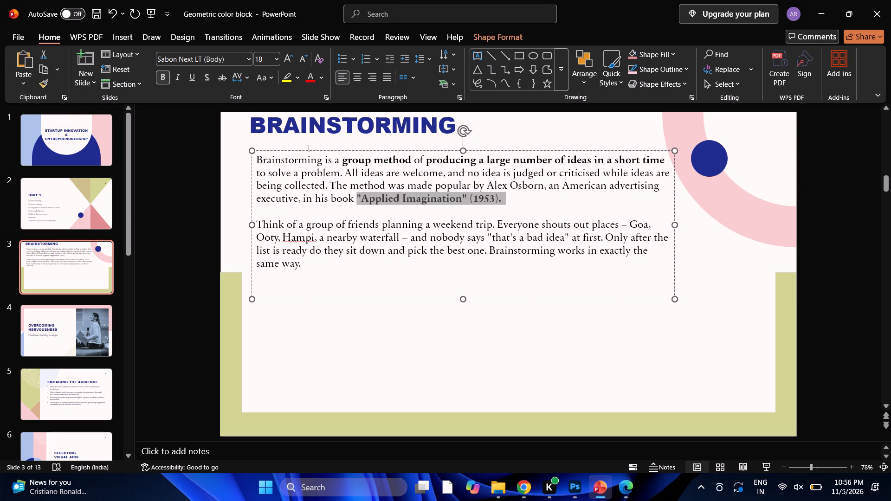
Copy the "Basic Rules of Brainstorming" section with its four rules from the SIE PDF and paste it below the existing slide 3 text in PowerPoint.
click(393, 212)
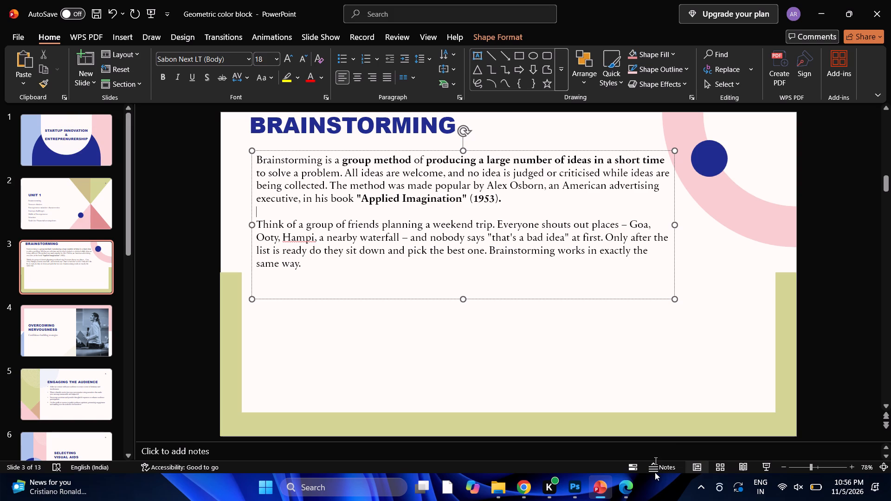
click(626, 494)
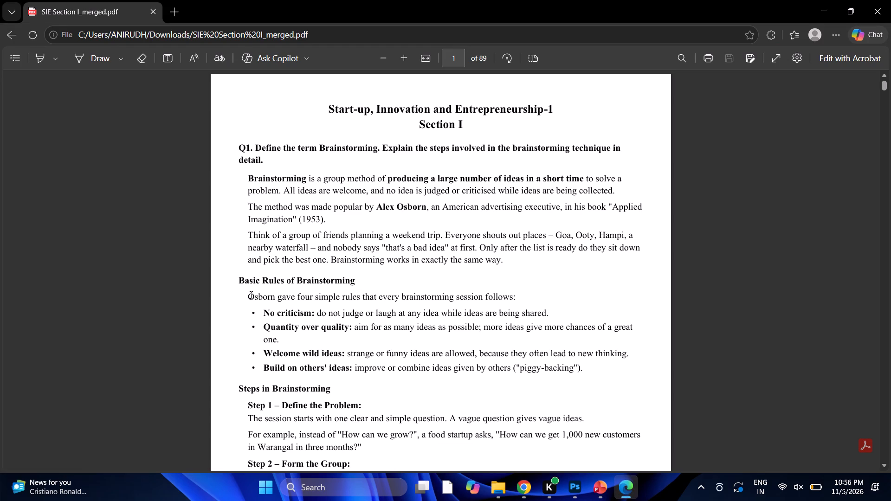
drag(233, 285, 441, 377)
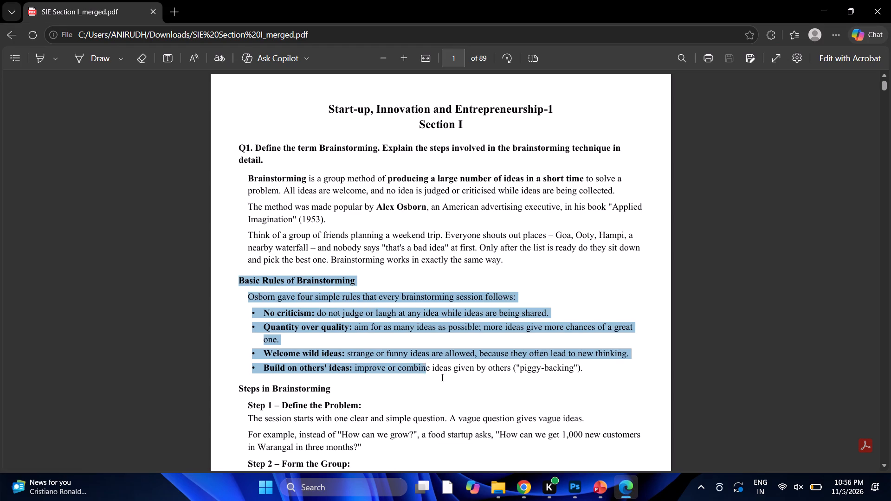
drag(441, 377, 614, 374)
key(ctrl+c)
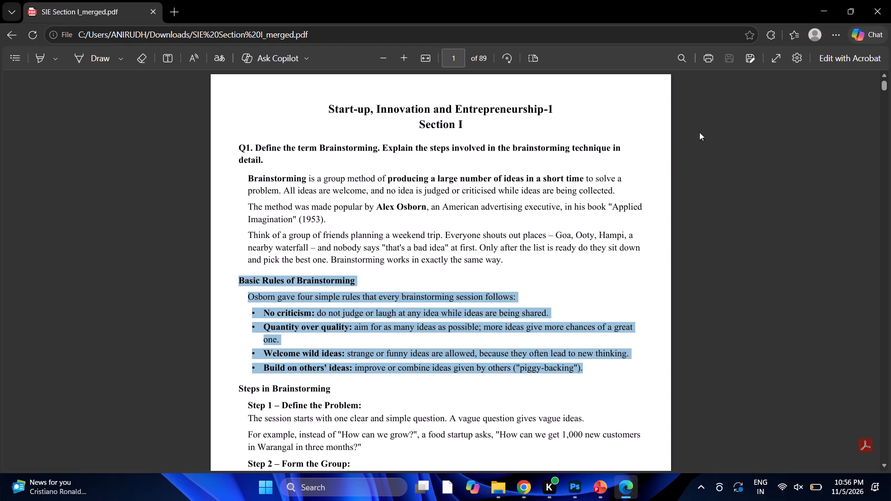
click(831, 9)
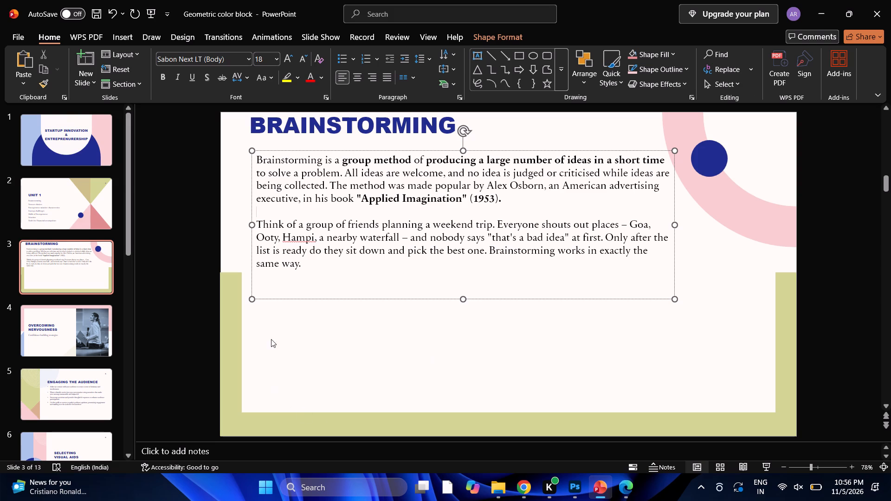
click(284, 289)
key(ctrl+v)
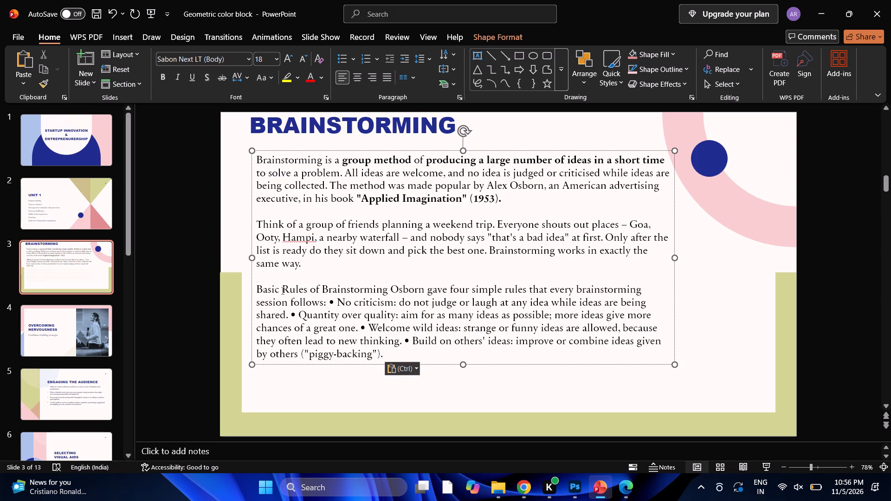
Bold the pasted heading "Basic Rules of Brainstorming" on slide 3 and put it on its own line.
drag(257, 291, 384, 293)
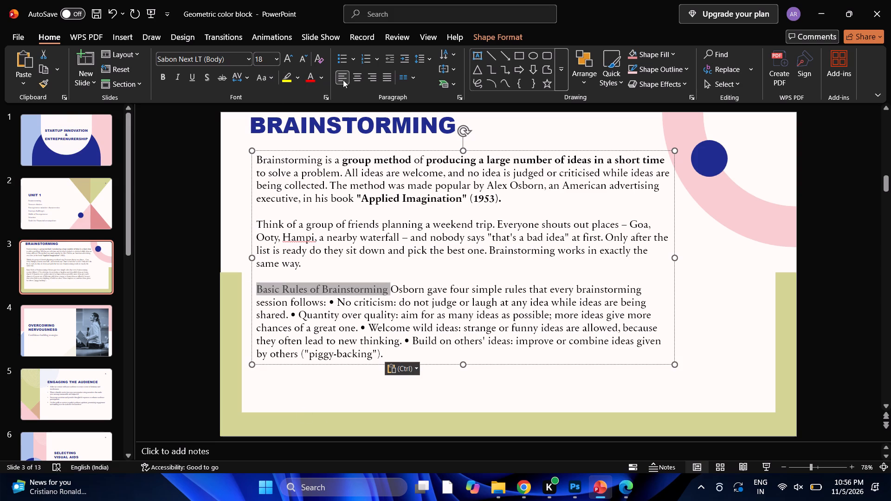
click(164, 77)
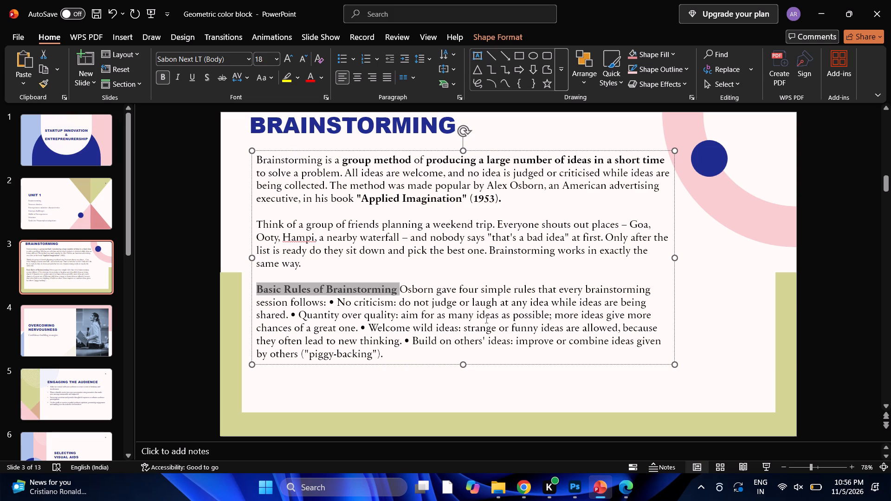
click(399, 290)
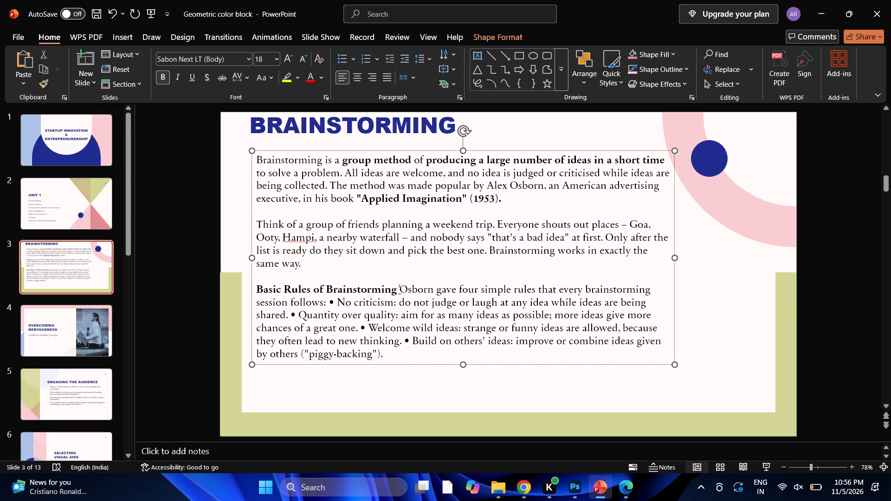
key(Return)
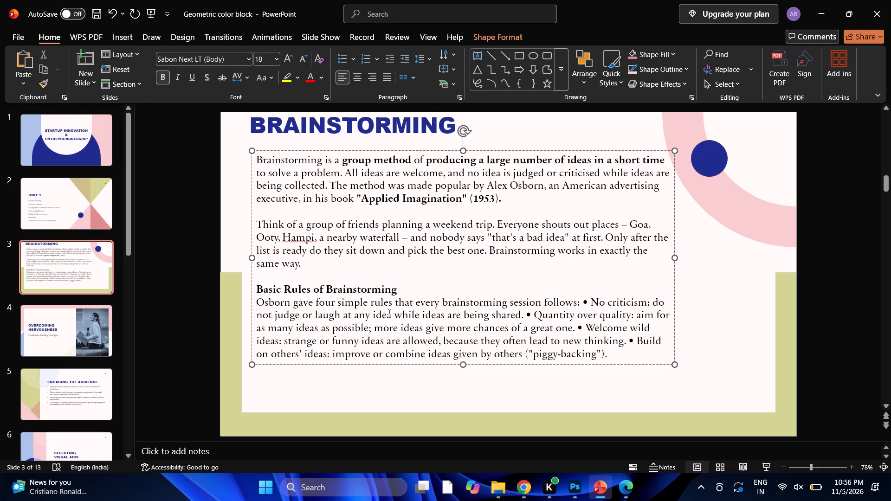
Start each of the four brainstorming rules on slide 3 on its own line, removing the stray space before the "Quantity over quality" bullet.
click(584, 302)
key(Return)
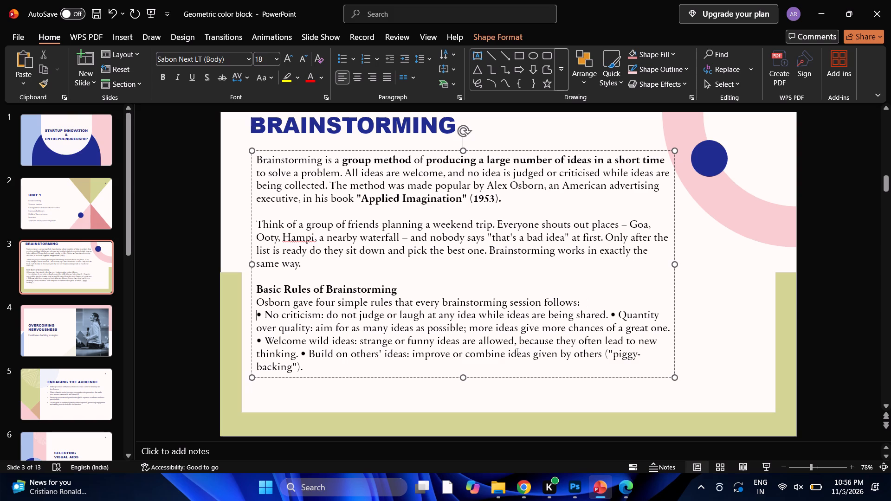
click(609, 310)
key(Return)
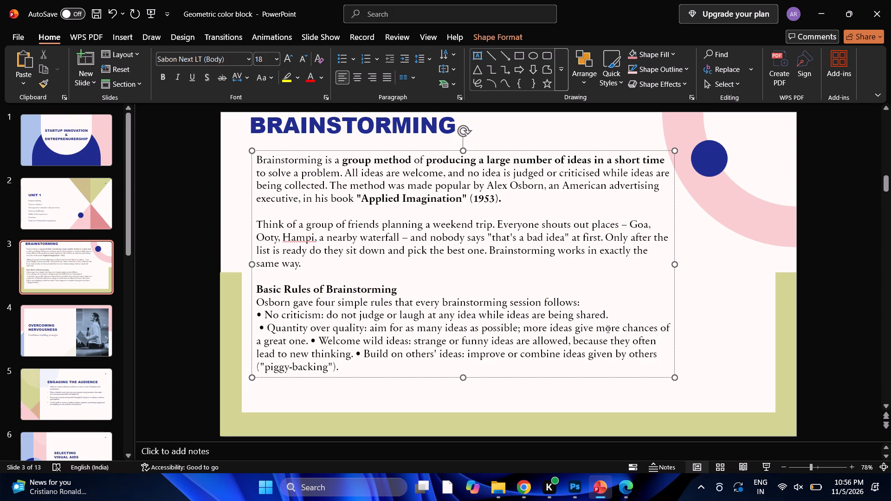
key(Right)
key(BackSpace)
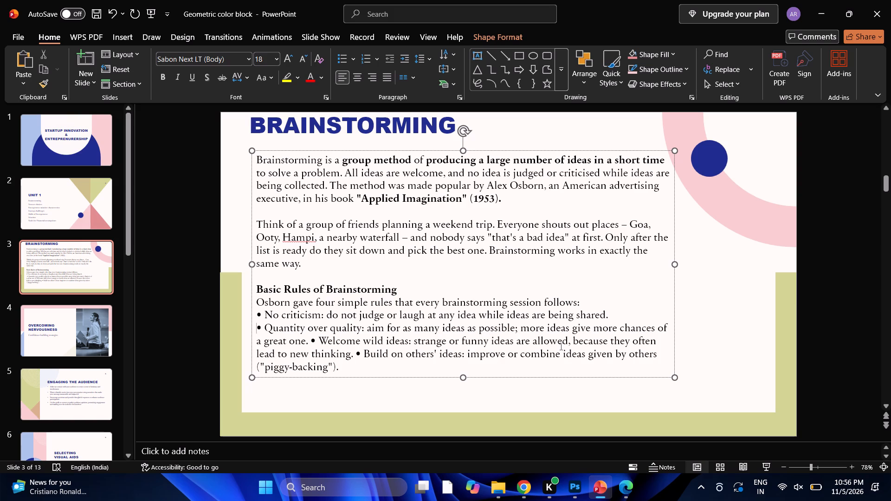
click(310, 340)
key(Return)
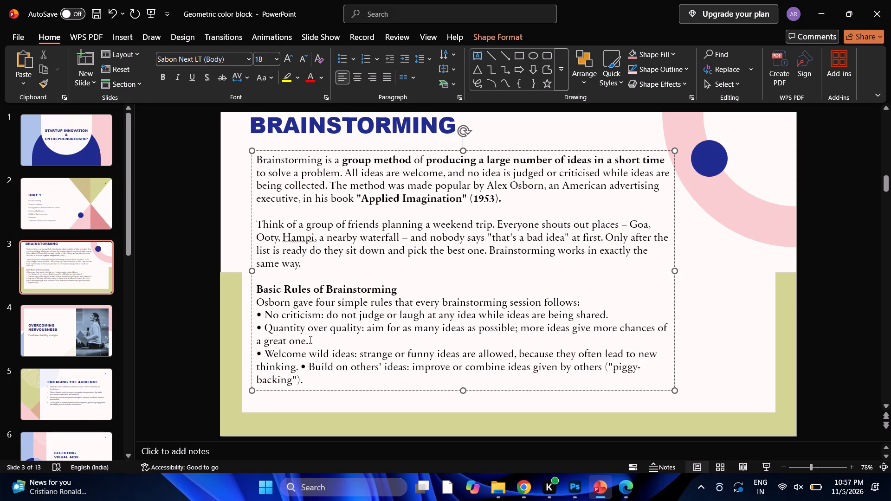
click(302, 365)
key(Return)
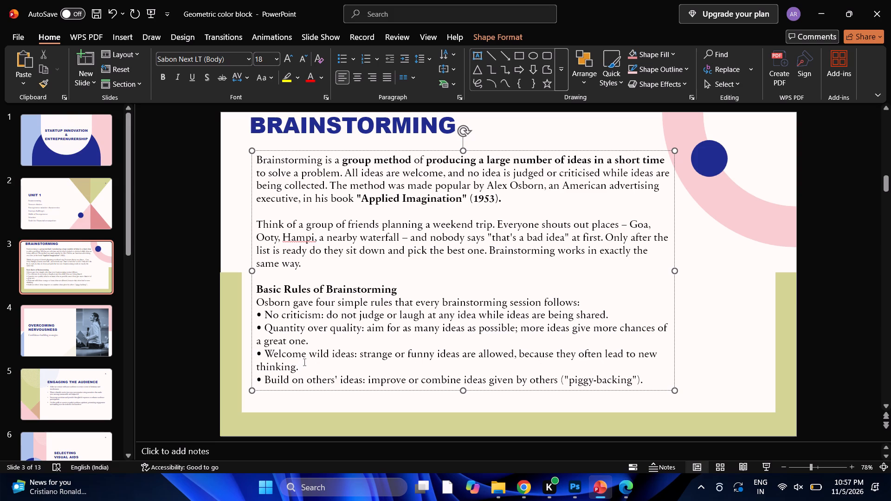
click(720, 320)
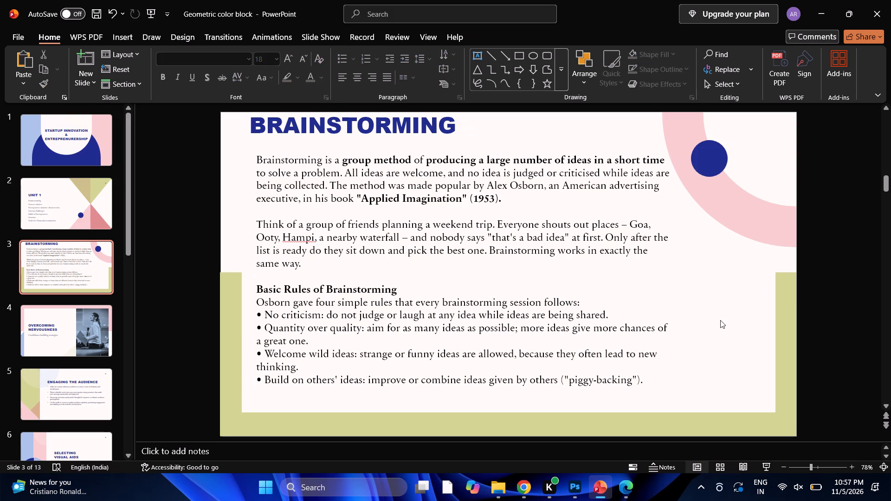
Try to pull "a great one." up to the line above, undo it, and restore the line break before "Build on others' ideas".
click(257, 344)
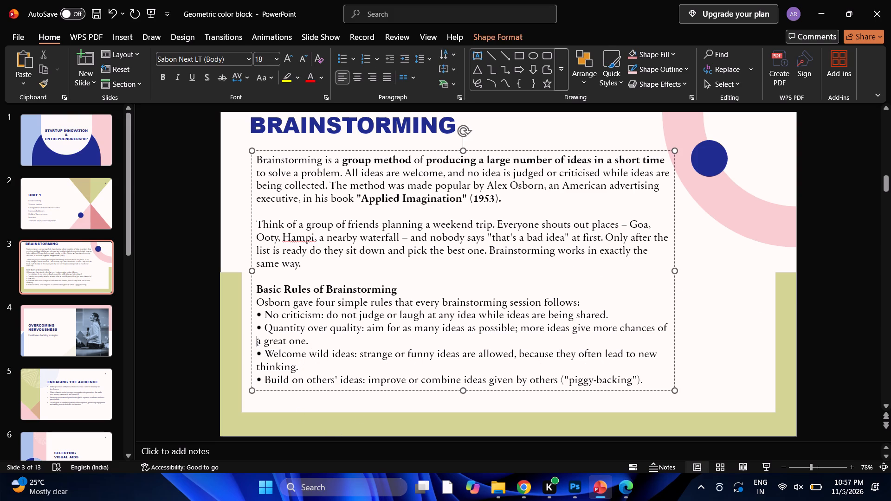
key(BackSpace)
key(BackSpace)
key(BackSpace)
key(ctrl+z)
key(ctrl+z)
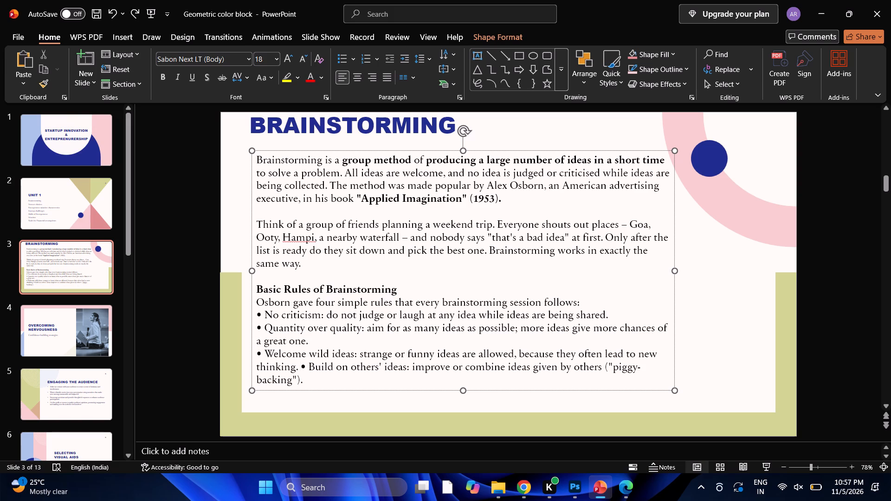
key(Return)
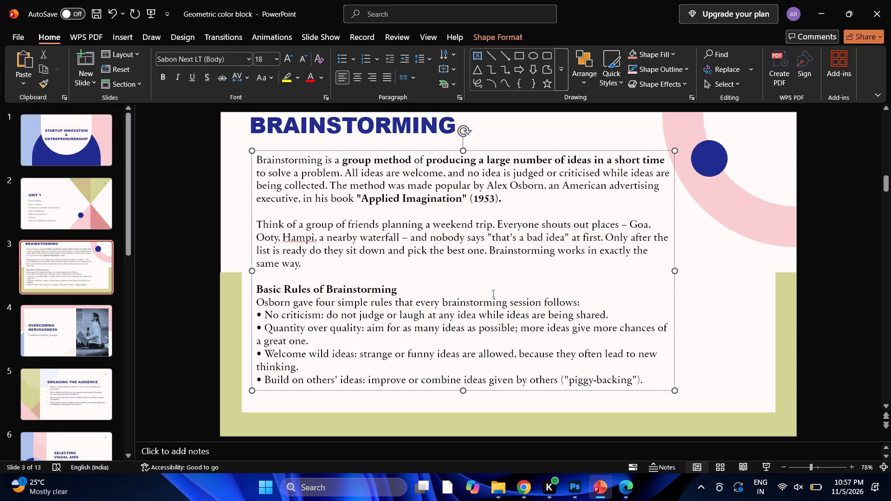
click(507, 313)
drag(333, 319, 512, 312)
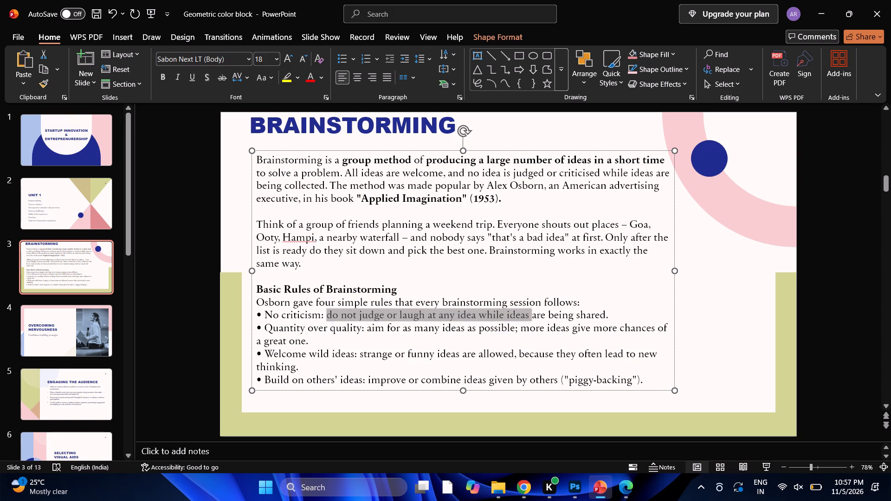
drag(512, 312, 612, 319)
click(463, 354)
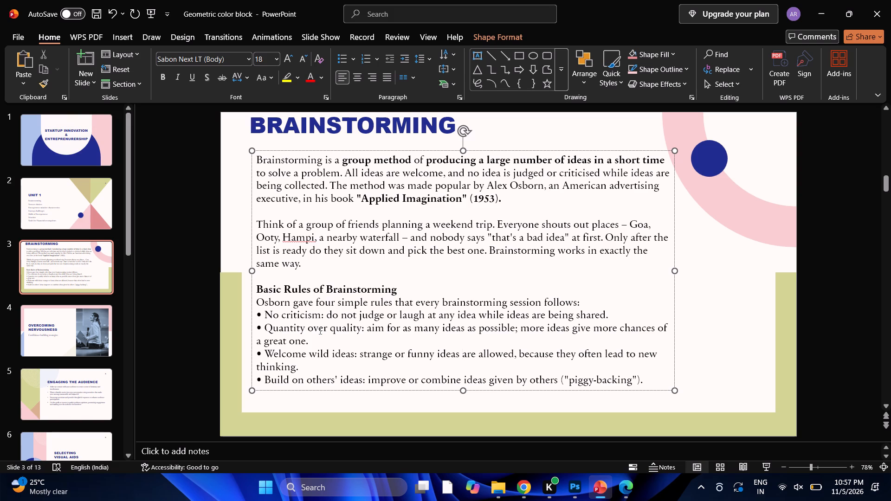
Switch to the SIE PDF in Edge and review the steps, example and types of brainstorming after the basic rules.
click(633, 486)
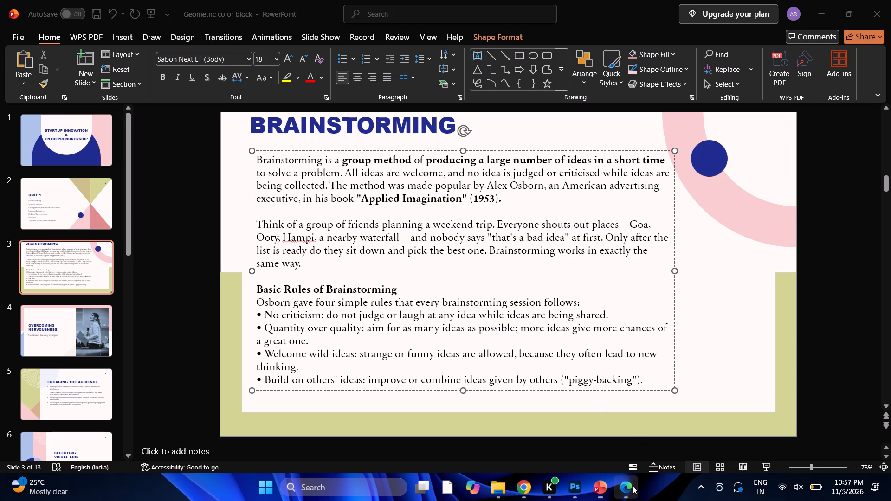
click(477, 362)
scroll(469, 360, down, 2)
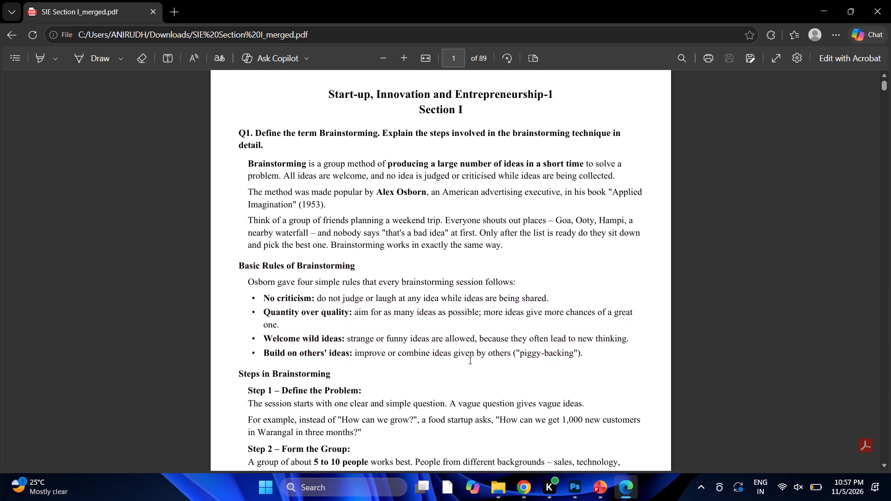
scroll(469, 360, down, 6)
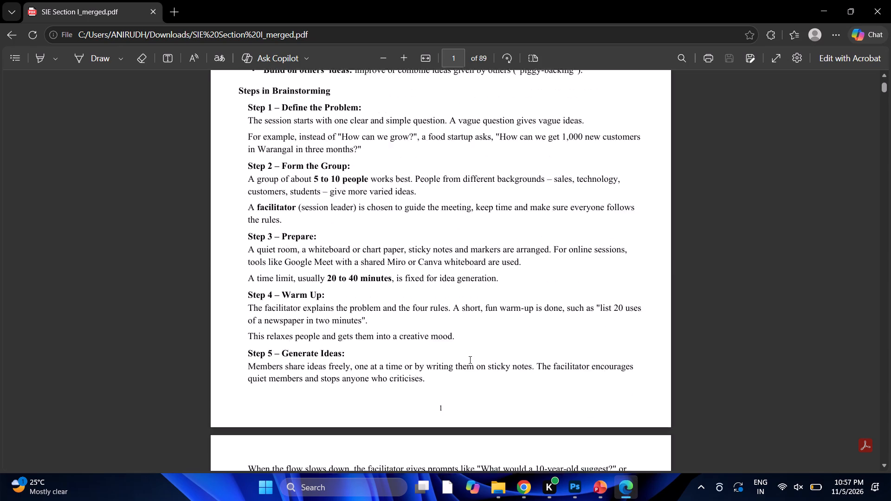
scroll(469, 360, down, 5)
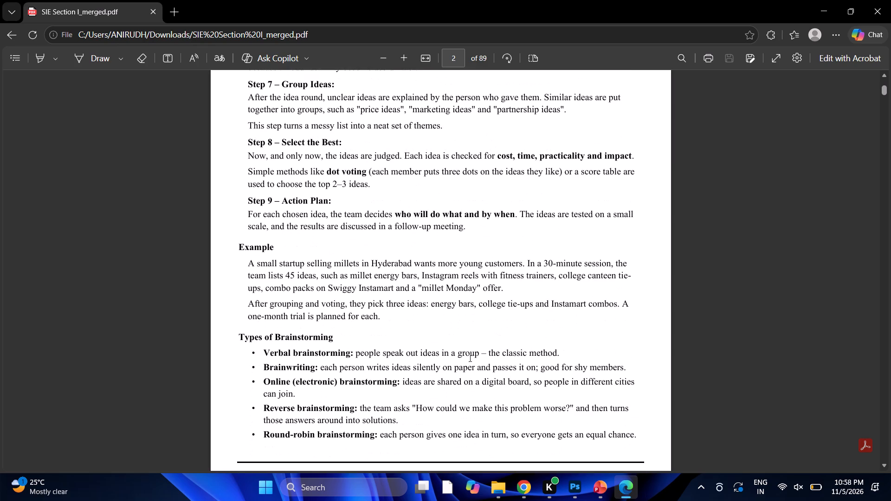
scroll(468, 350, up, 1)
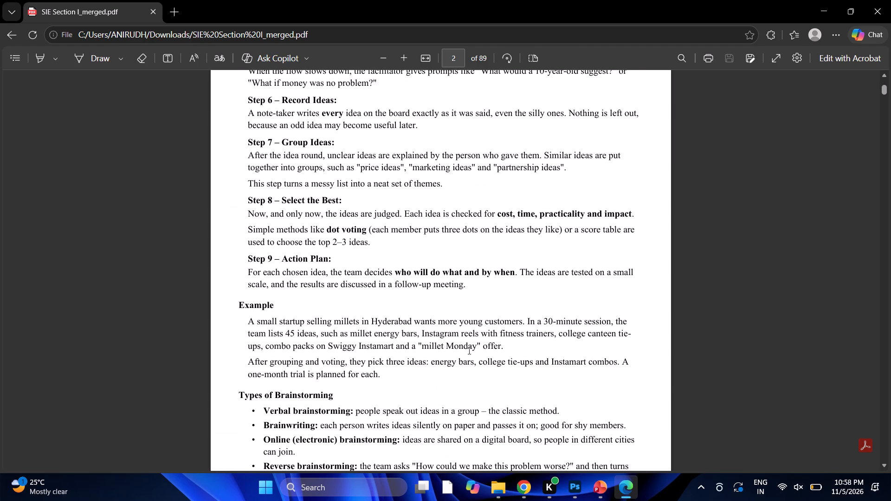
scroll(468, 350, up, 7)
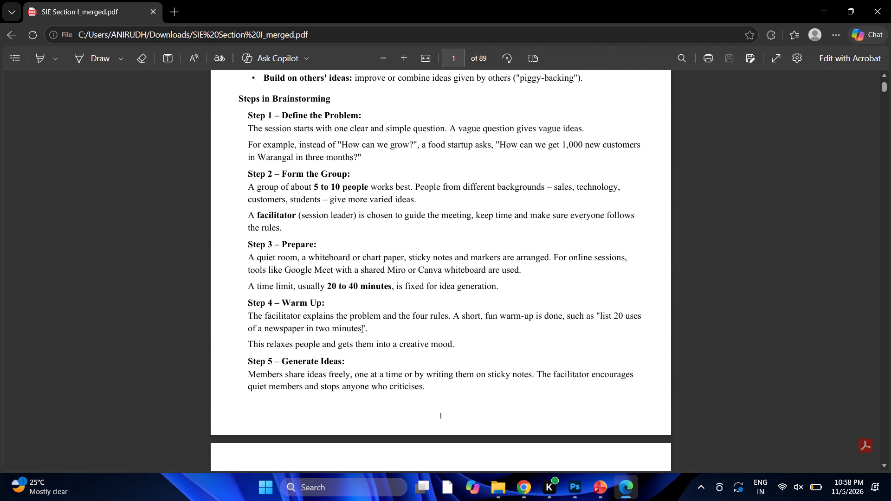
scroll(303, 198, up, 2)
Copy the heading "Steps in Brainstorming" from page 1 of the PDF.
triple_click(304, 215)
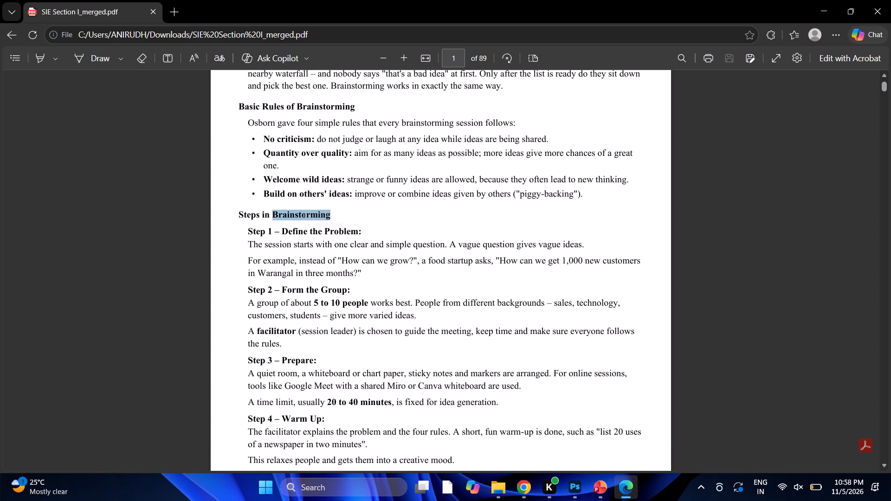
key(ctrl+c)
key(ctrl+c)
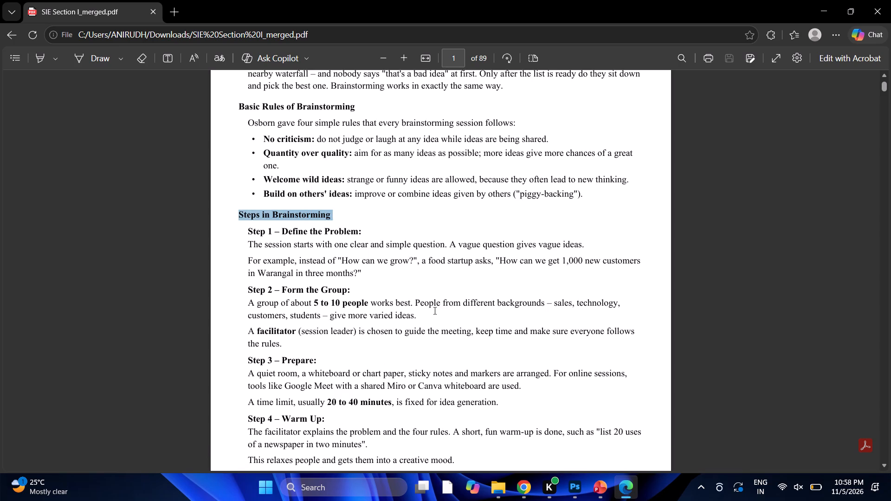
Check how far the Brainstorming answer runs in the PDF up to question Q2, and return to slide 3 in PowerPoint.
click(434, 310)
scroll(432, 311, down, 6)
scroll(424, 353, down, 3)
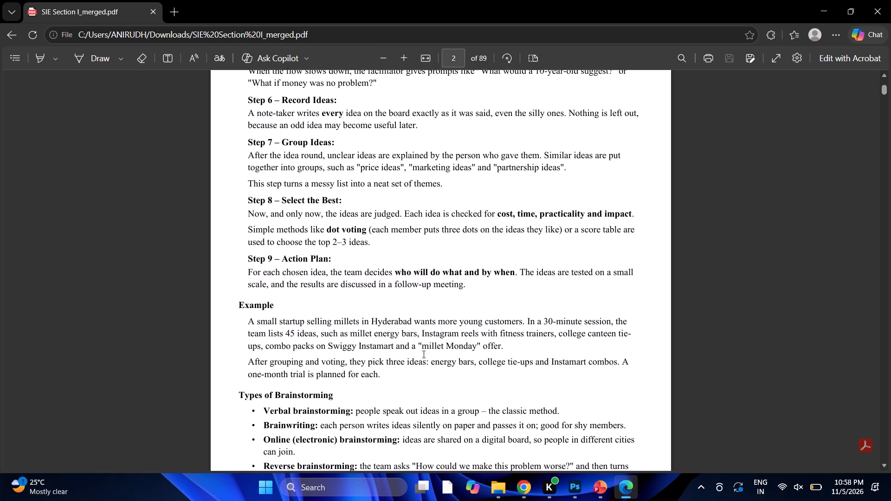
scroll(423, 351, down, 5)
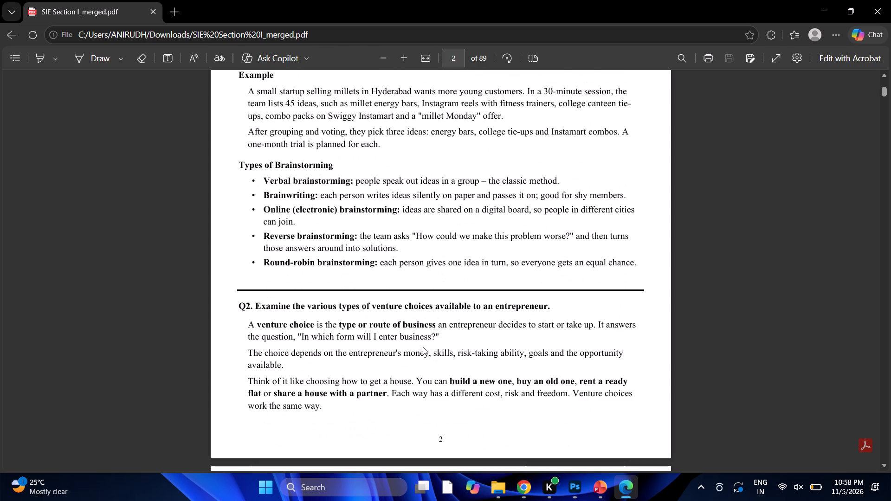
click(596, 484)
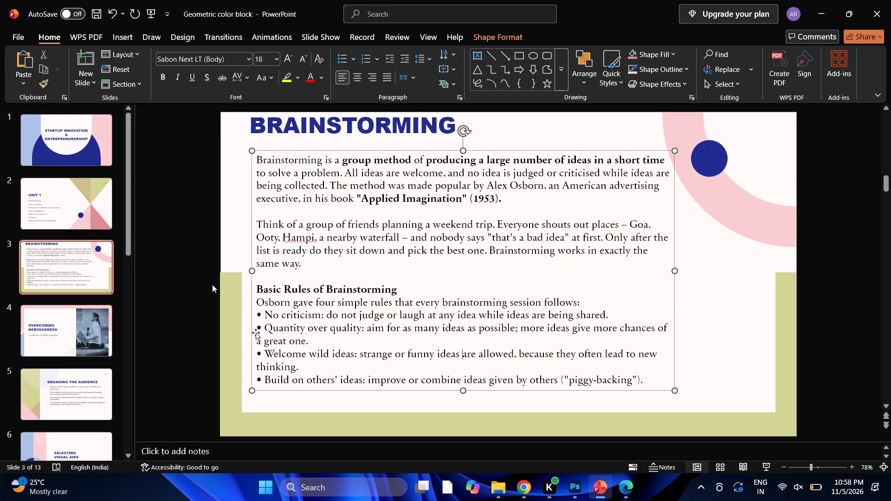
Remove the speaker picture and its empty picture placeholder from slide 4.
click(74, 315)
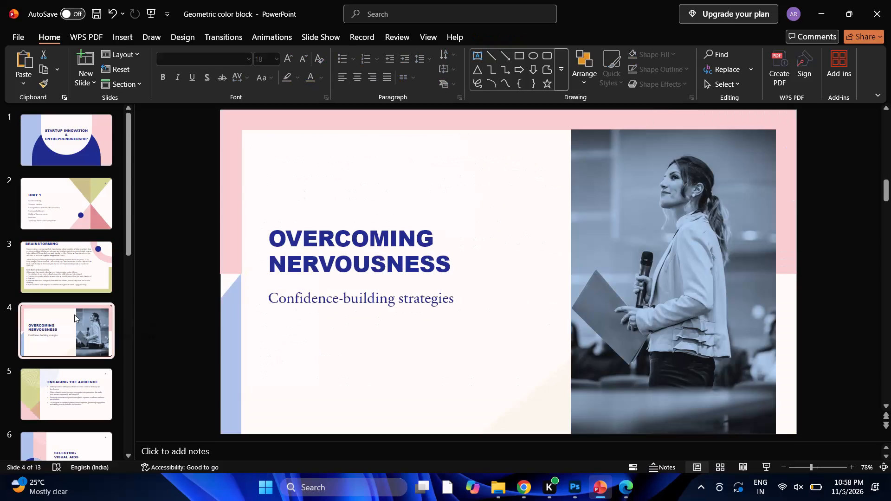
click(613, 302)
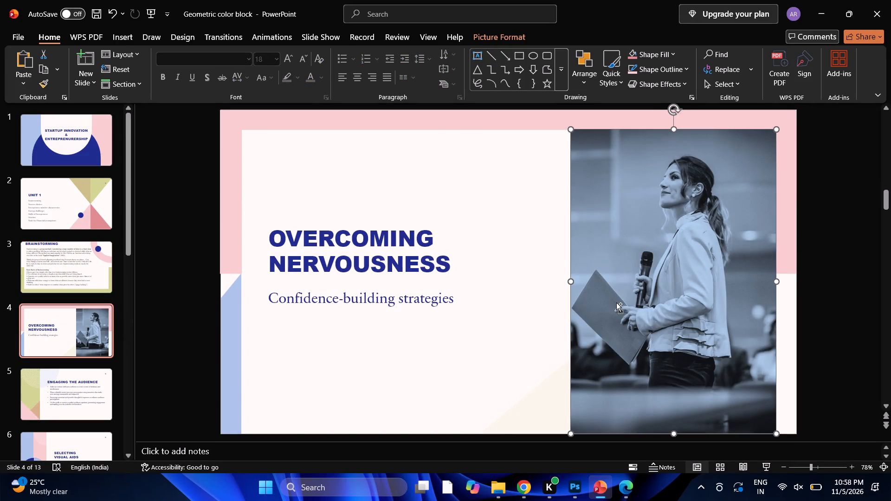
key(ctrl+x)
ctrl+click(616, 302)
key(ctrl+x)
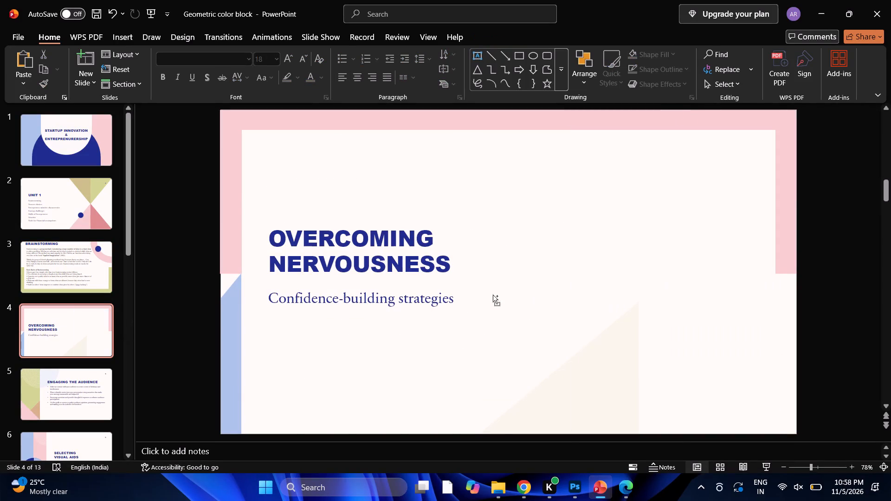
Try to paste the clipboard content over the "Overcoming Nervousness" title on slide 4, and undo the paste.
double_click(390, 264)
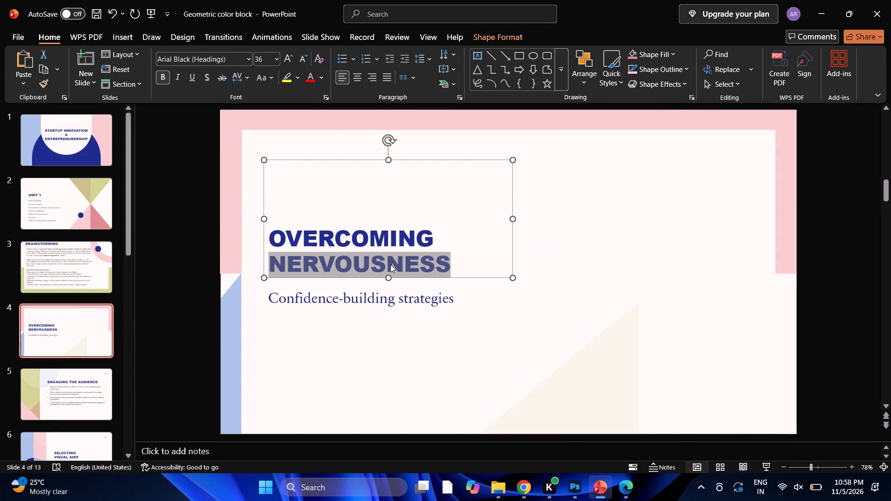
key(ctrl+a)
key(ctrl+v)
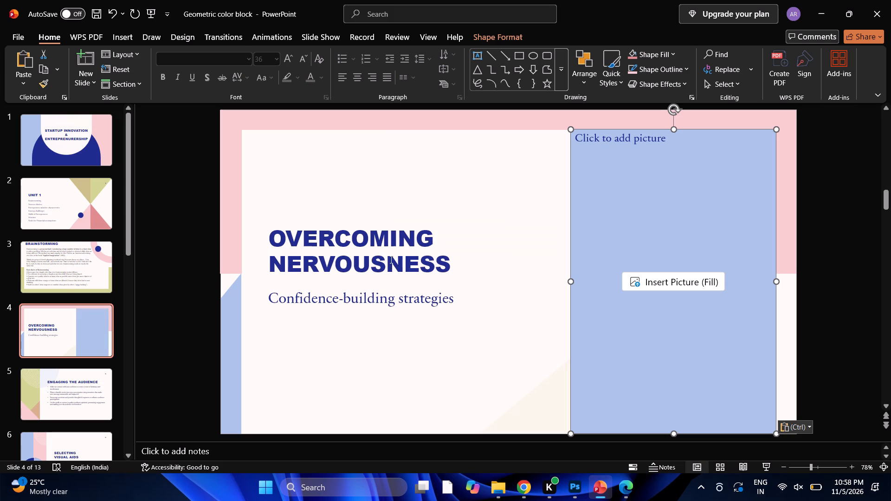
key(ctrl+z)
Copy the heading "Steps in Brainstorming" from page 1 of the SIE PDF in Edge and return to PowerPoint.
ctrl+double_click(390, 258)
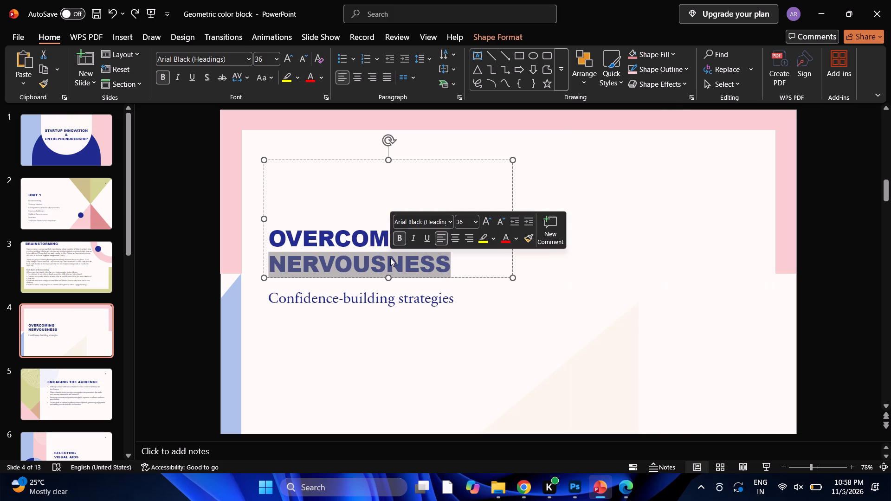
key(ctrl+a)
click(623, 478)
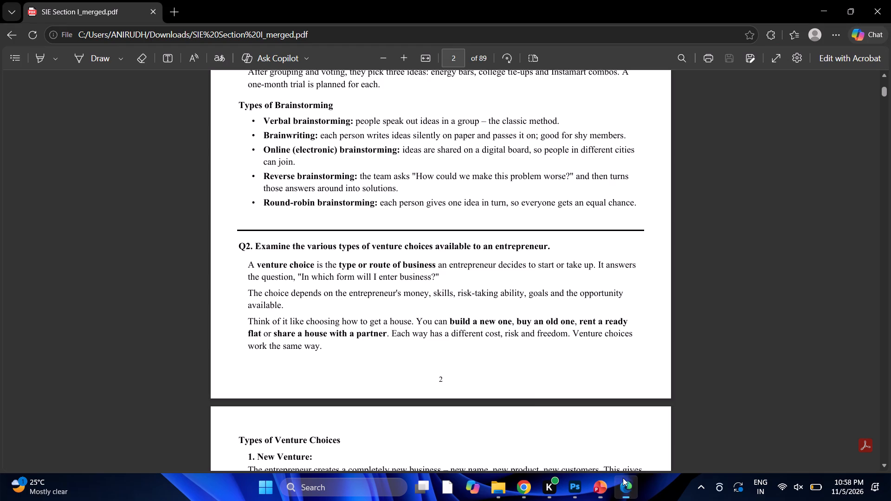
scroll(352, 262, up, 10)
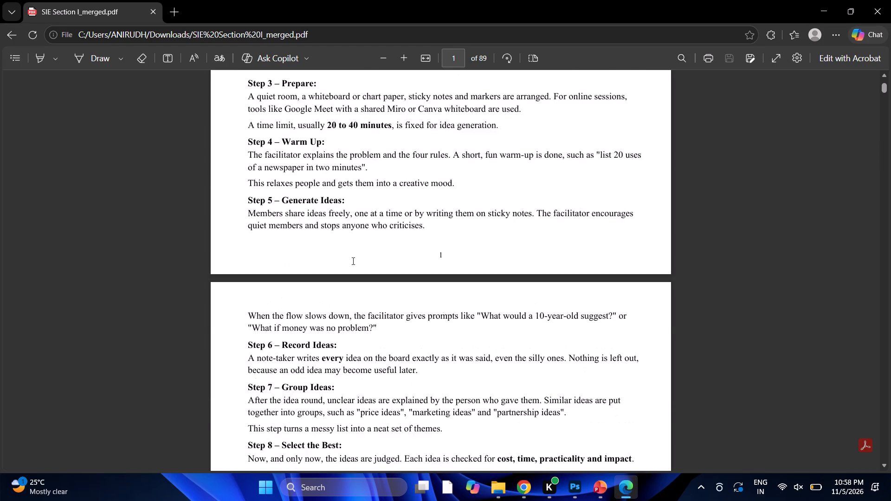
scroll(352, 261, up, 7)
scroll(288, 307, down, 2)
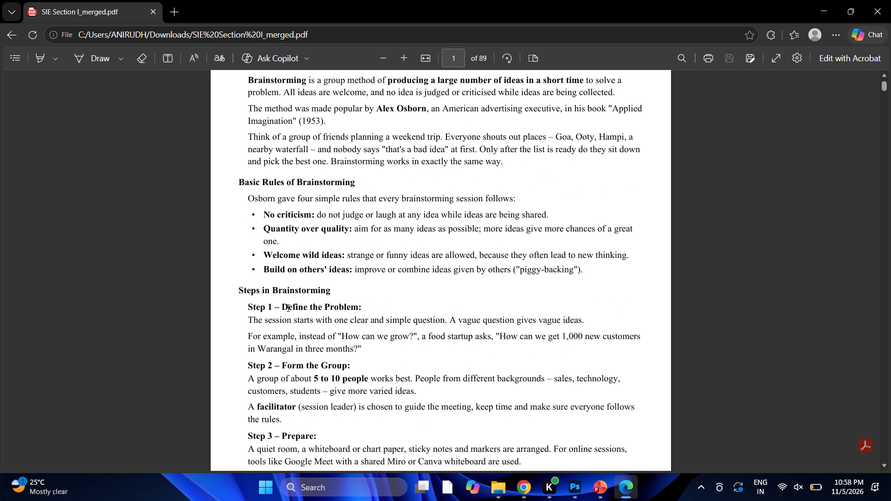
triple_click(254, 268)
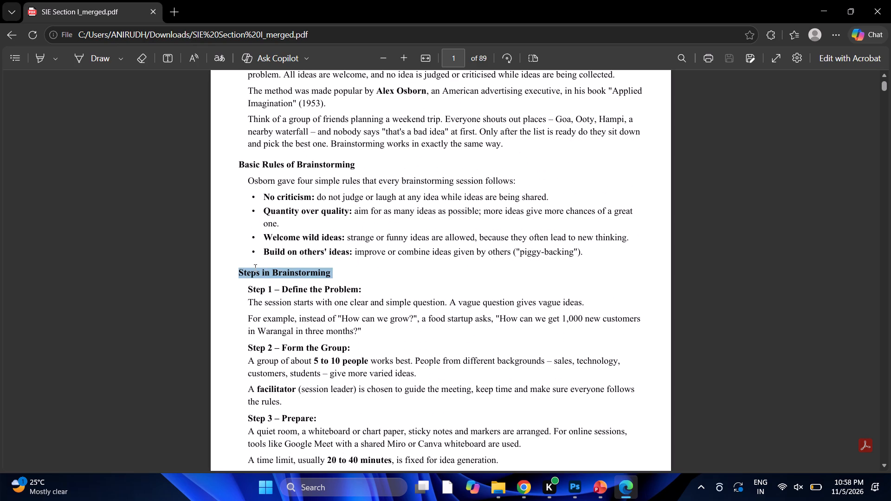
key(ctrl+c)
click(825, 6)
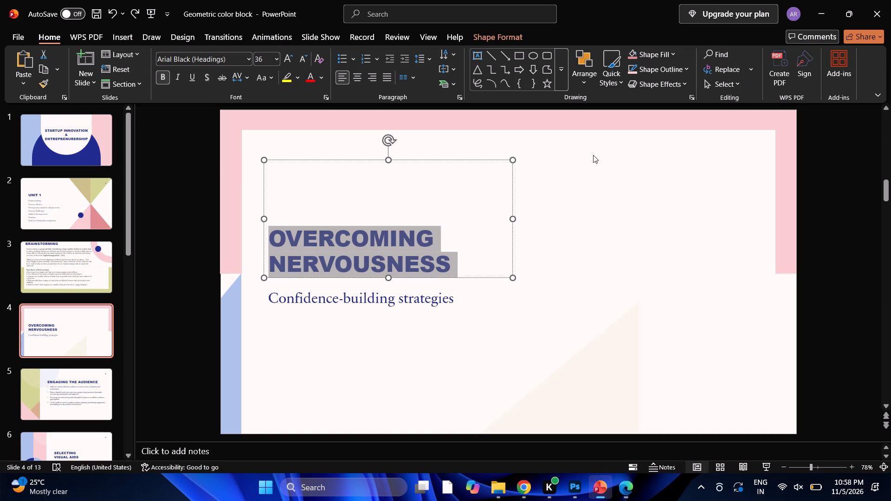
Clear the "Overcoming Nervousness" title on slide 4, move its box up to the slide's top edge, and paste "Steps in Brainstorming" into it.
click(351, 250)
double_click(351, 250)
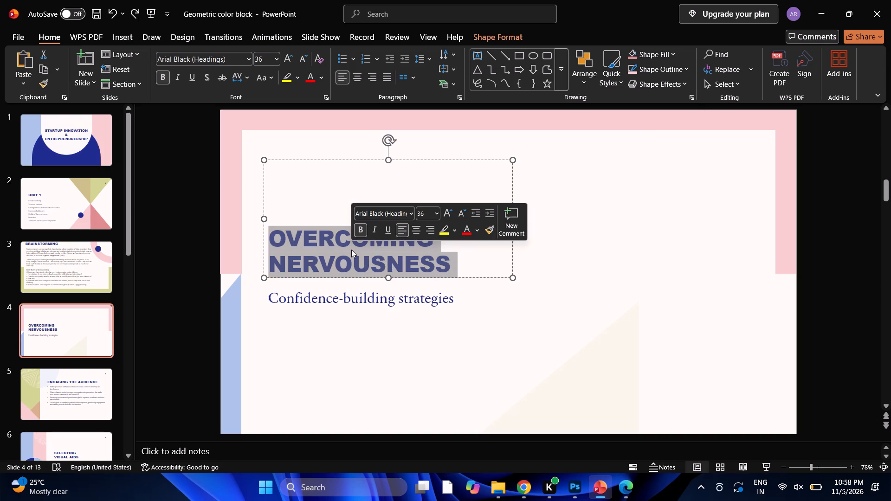
key(BackSpace)
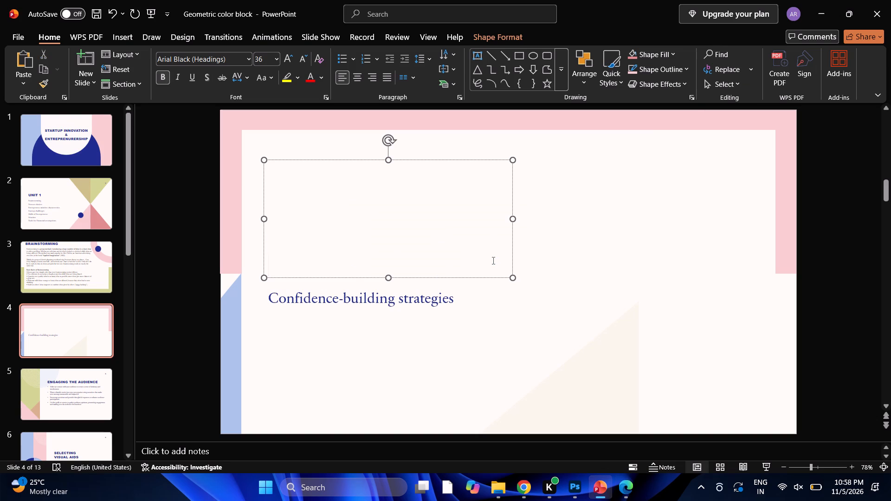
key(ctrl+x)
drag(358, 156, 432, 192)
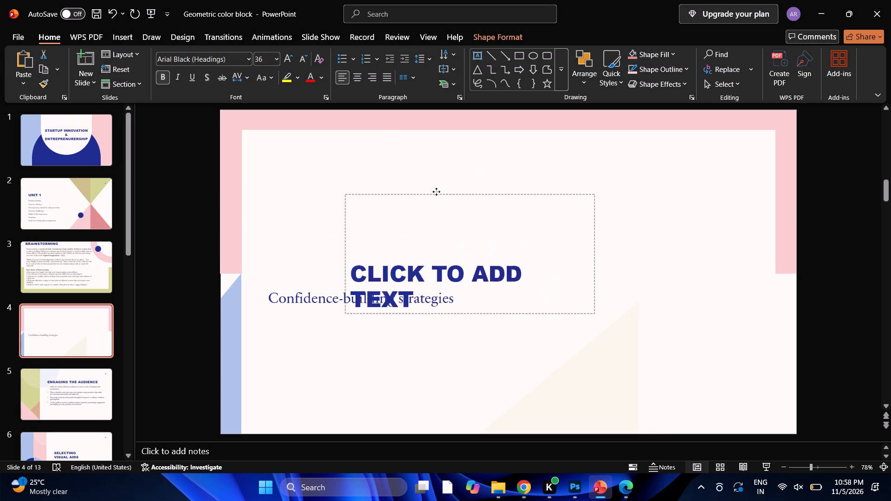
drag(432, 192, 382, 190)
click(353, 231)
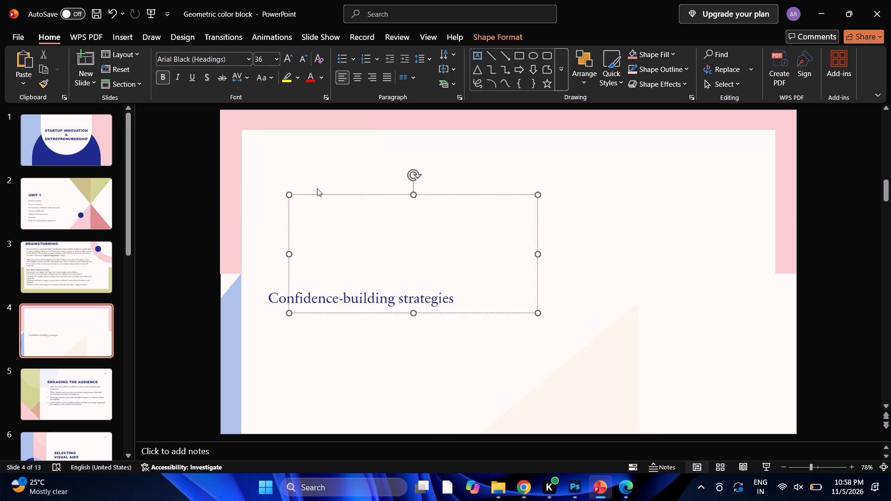
drag(315, 194, 307, 110)
double_click(324, 205)
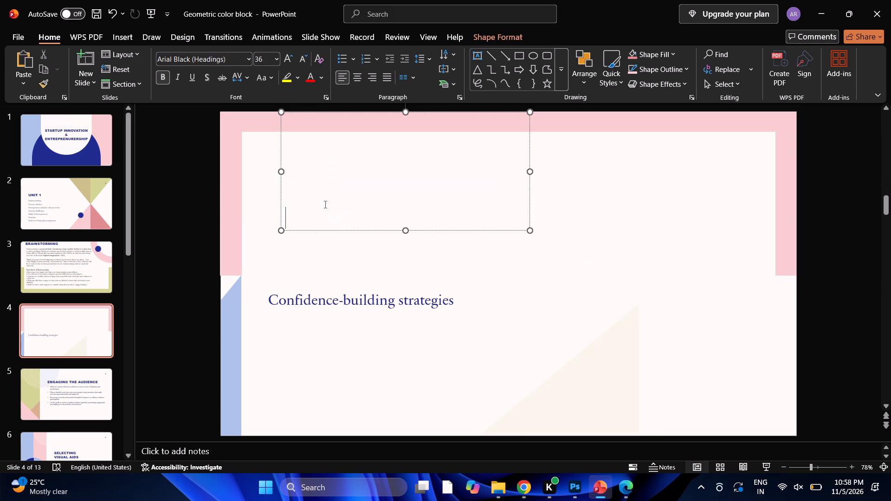
key(ctrl+v)
Set the "Steps in Brainstorming" title to font size 24 and move it to the top-left corner of the slide's white area.
key(ctrl+a)
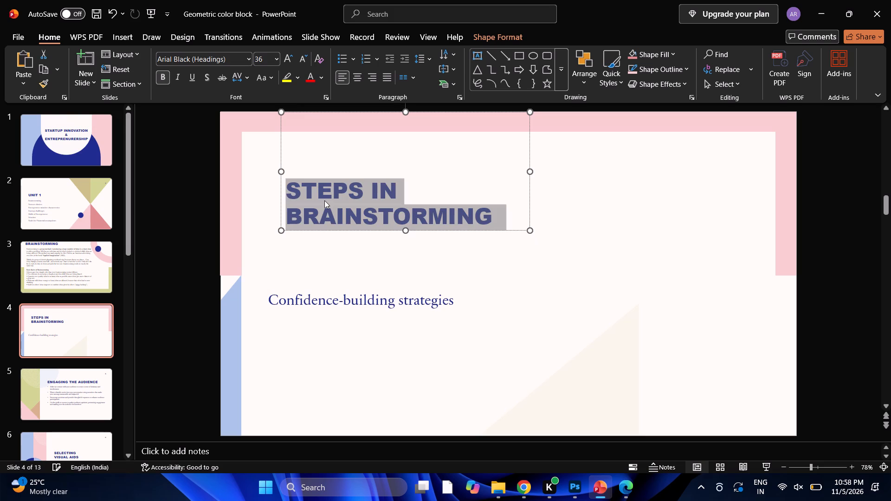
click(271, 59)
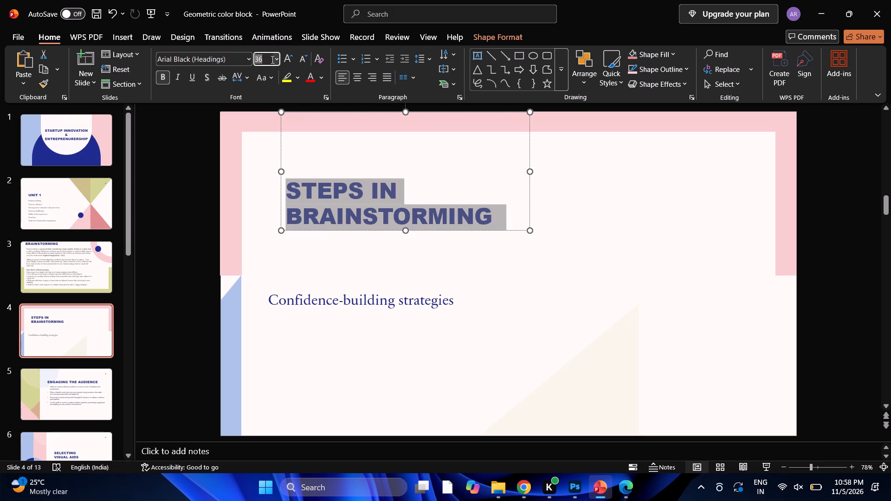
click(275, 60)
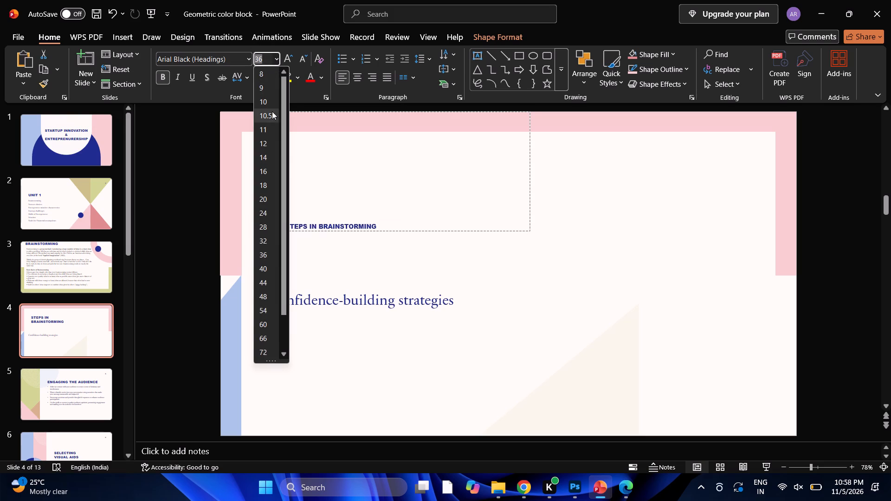
click(271, 214)
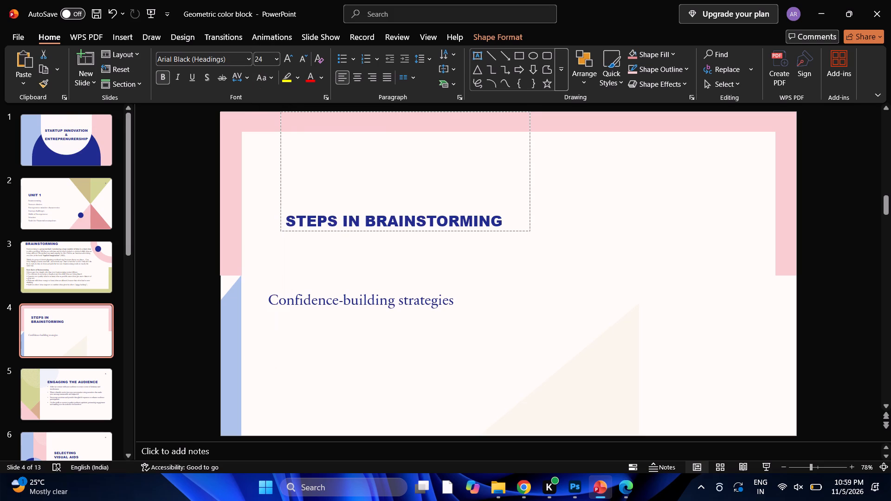
drag(342, 230, 307, 161)
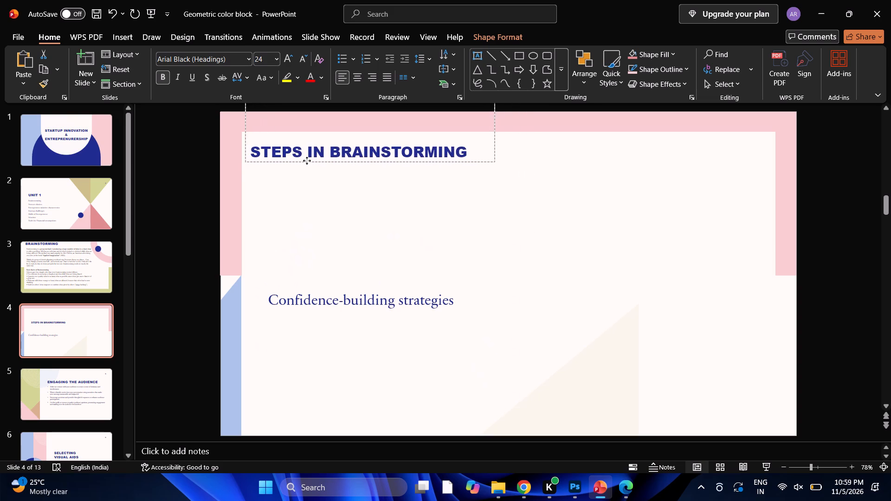
drag(307, 161, 303, 154)
Move the "Confidence-building strategies" text box directly below the title and enlarge it to fill most of the slide's white area.
click(377, 294)
double_click(377, 294)
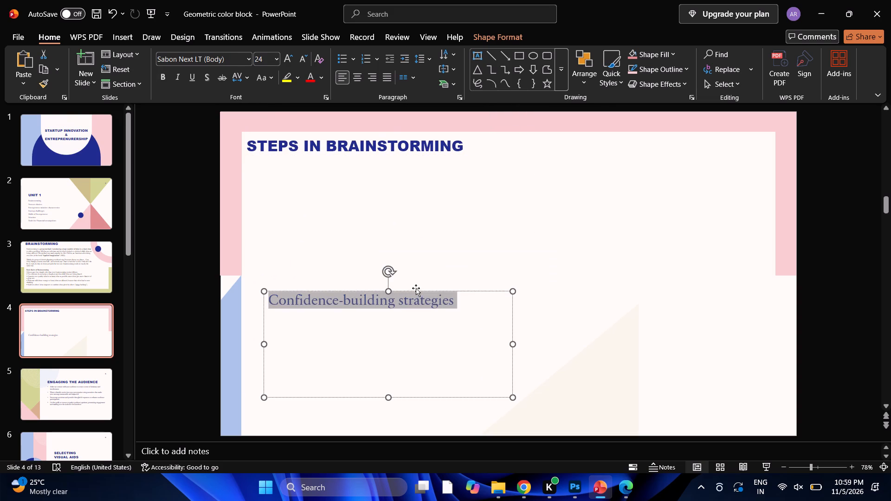
drag(416, 288, 400, 155)
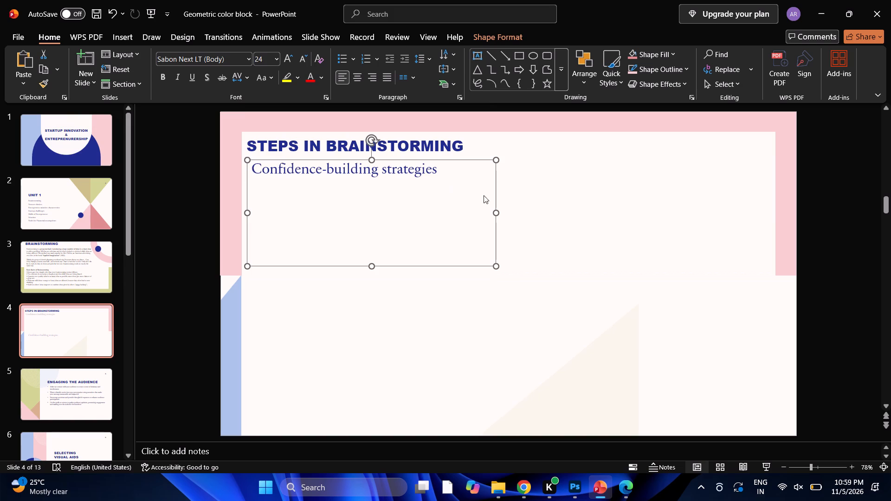
drag(493, 212, 663, 247)
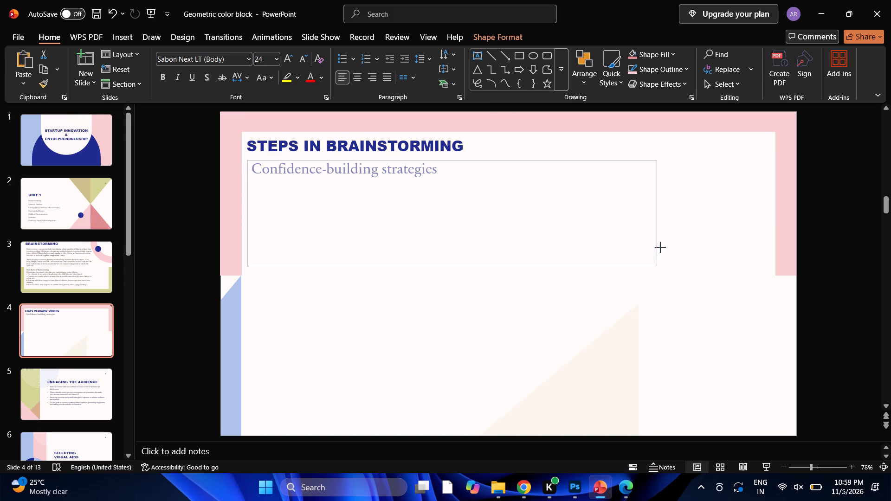
drag(663, 247, 769, 247)
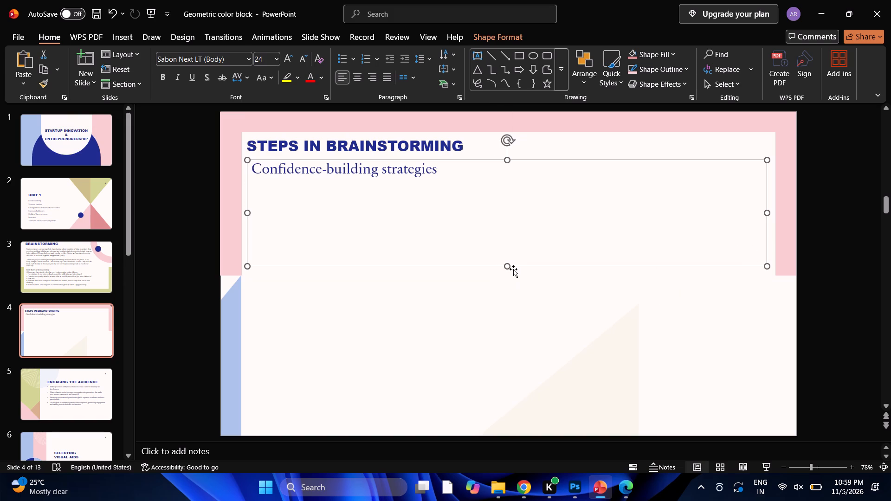
drag(506, 265, 521, 421)
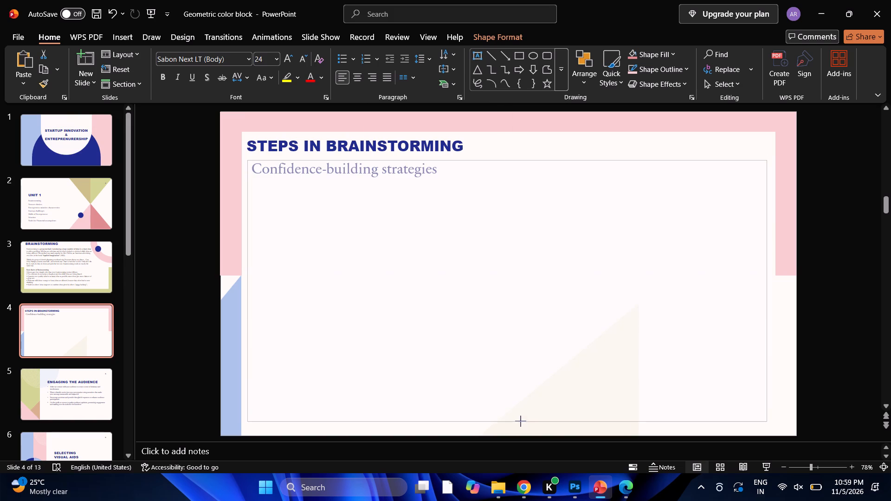
drag(521, 421, 522, 421)
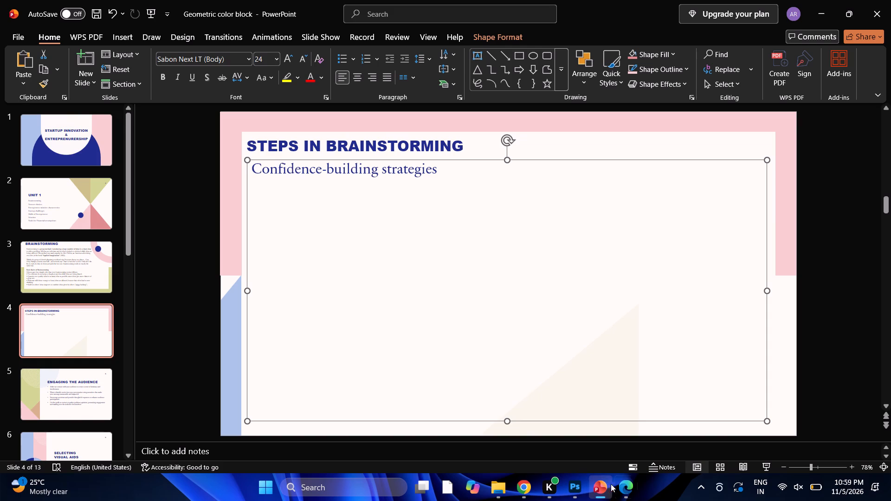
Copy "Step 1 – Define the Problem:" from the PDF in Edge and replace "Confidence-building strategies" on slide 4 in PowerPoint with it.
click(620, 488)
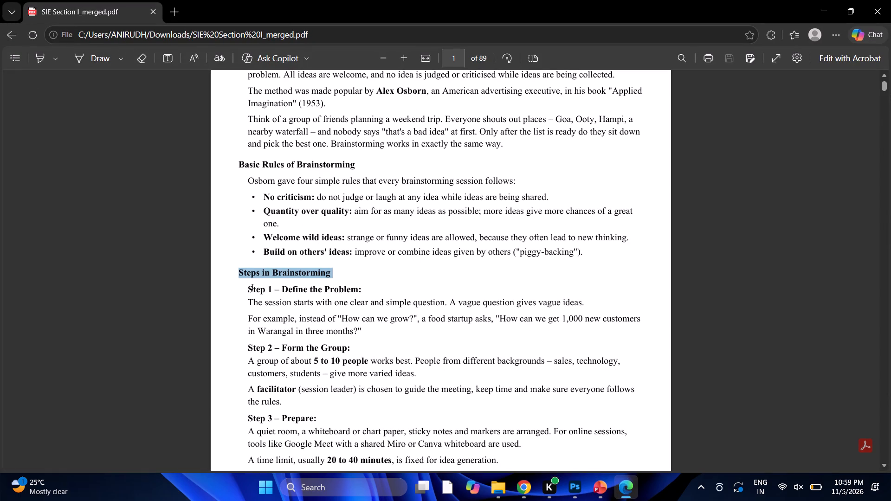
drag(247, 287, 368, 286)
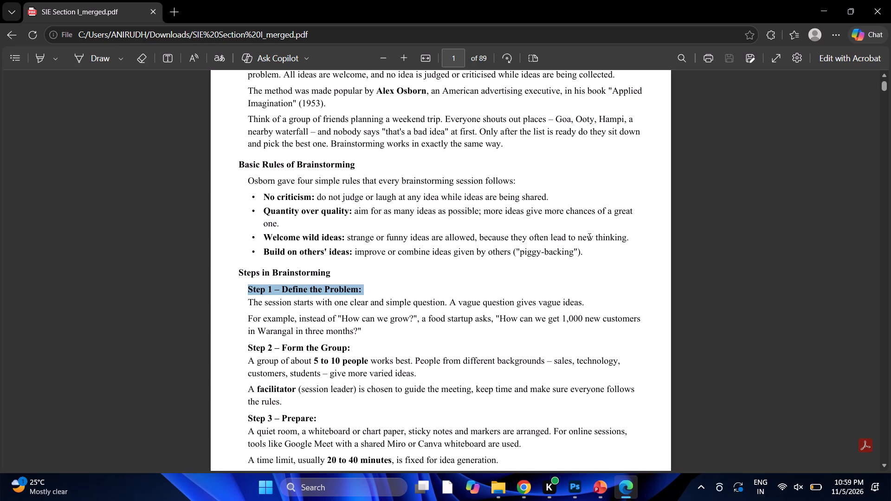
key(ctrl+c)
click(826, 6)
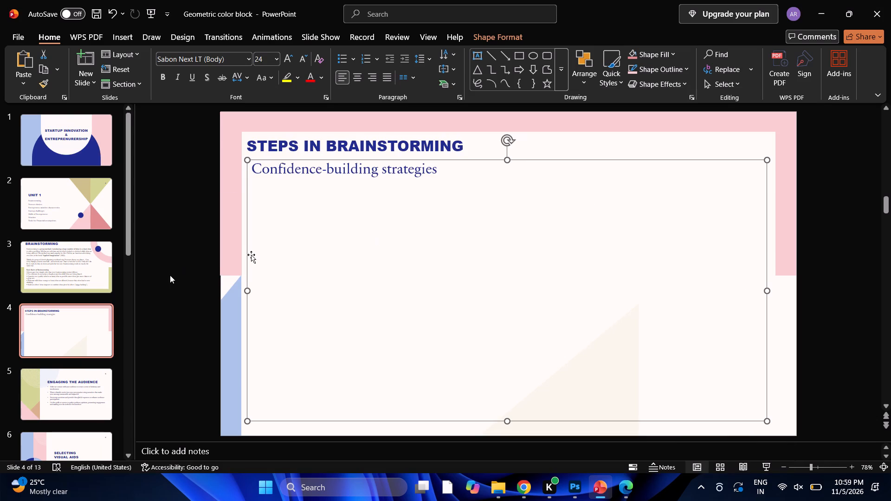
click(313, 221)
drag(295, 200, 295, 195)
click(308, 169)
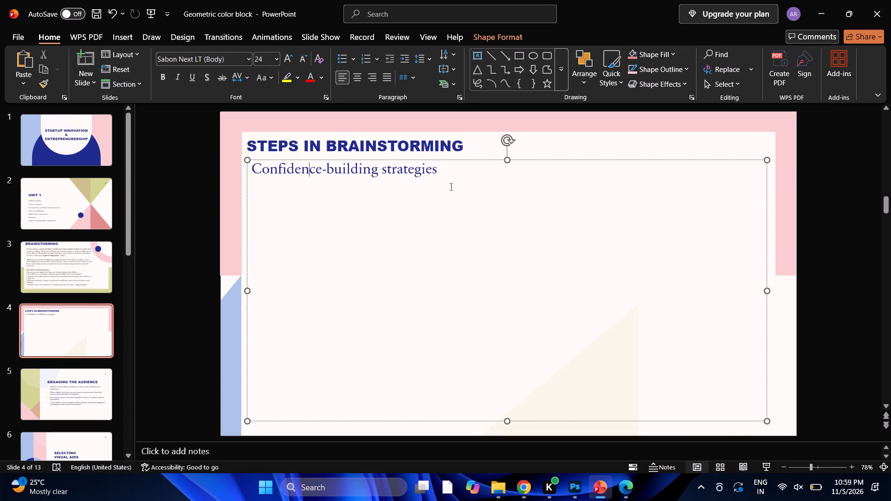
click(471, 178)
triple_click(440, 178)
key(ctrl+v)
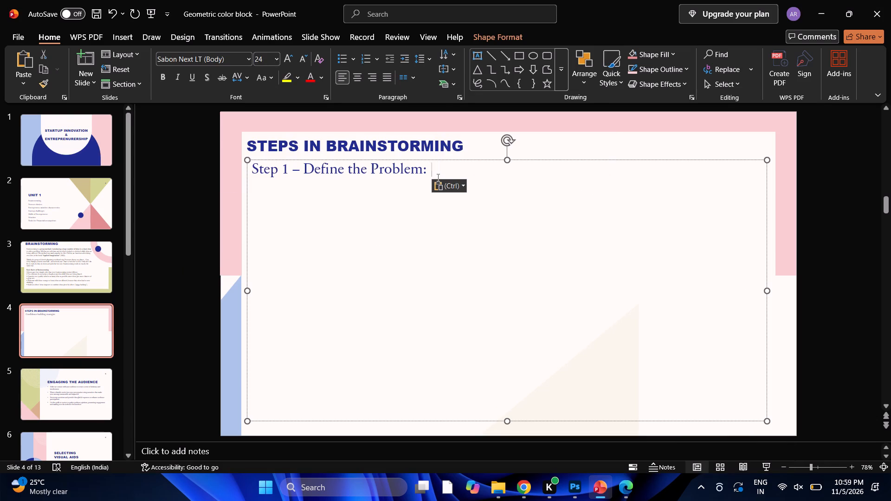
Remove the trailing space and colon from the "Step 1 – Define the Problem:" line on slide 4.
key(BackSpace)
key(BackSpace)
Copy "Step 2 – Form the Group:" from the PDF in Edge and add it below the Step 1 line in PowerPoint, without the colon.
key(Return)
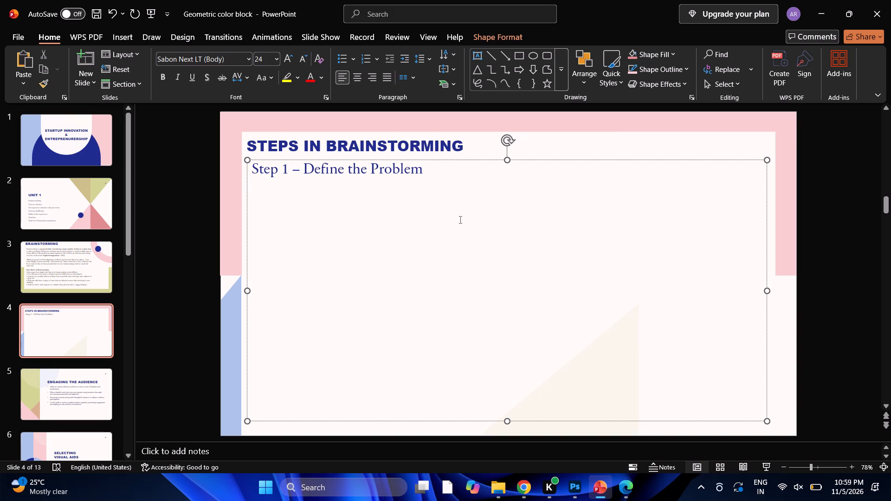
click(634, 489)
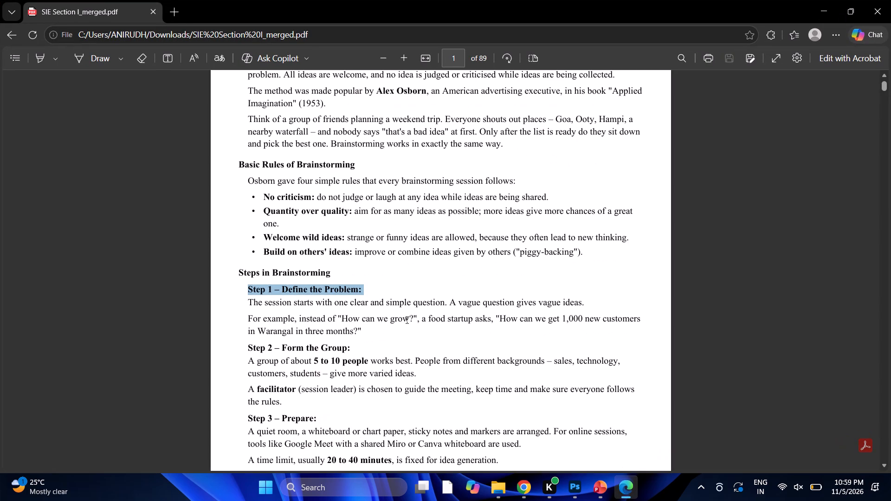
triple_click(304, 348)
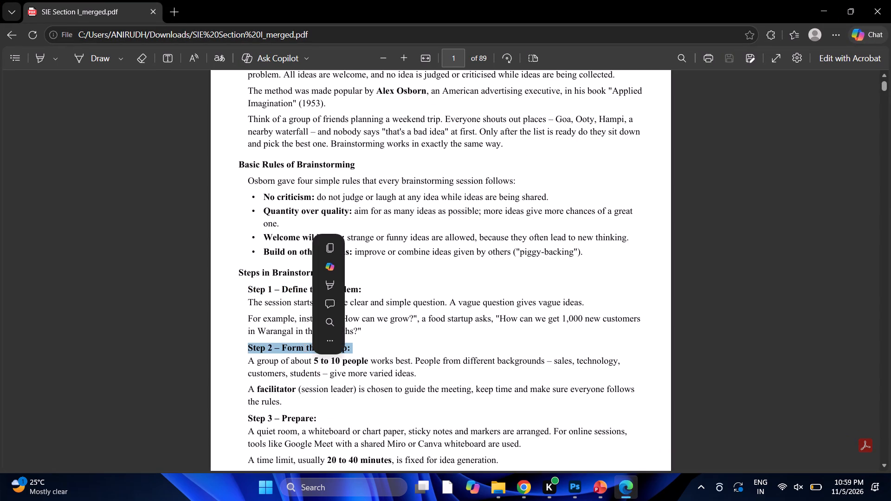
key(ctrl+c)
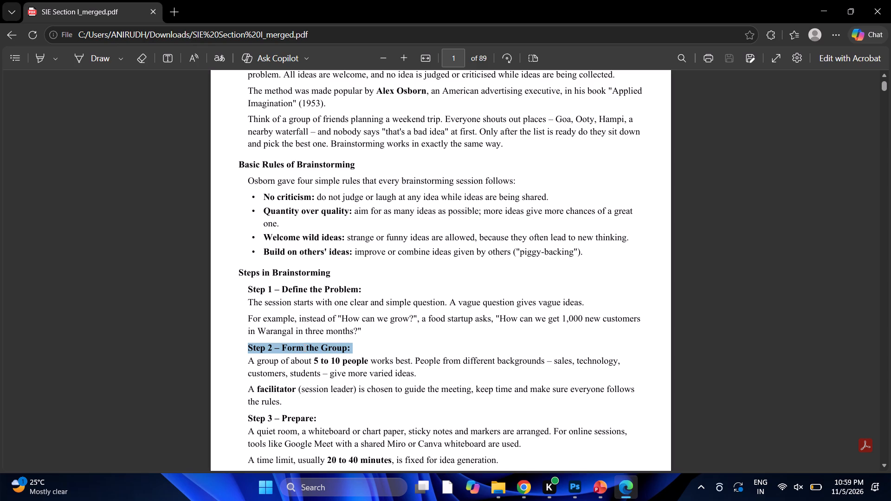
click(304, 347)
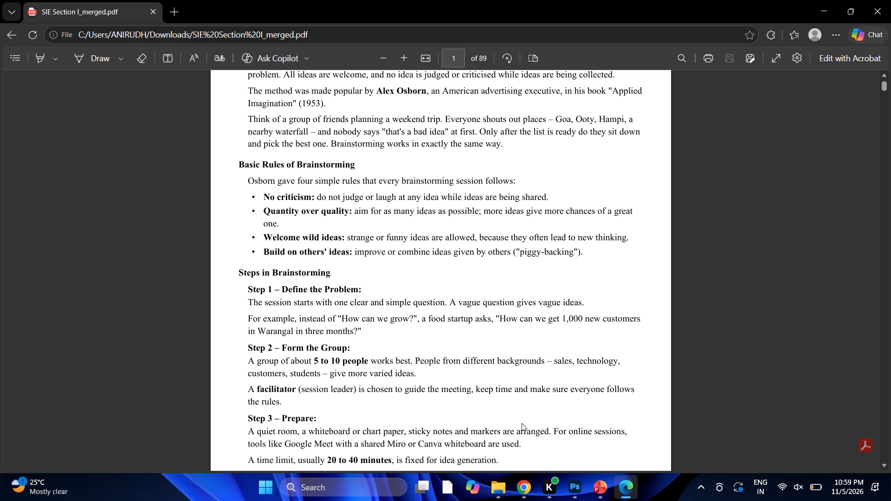
click(599, 483)
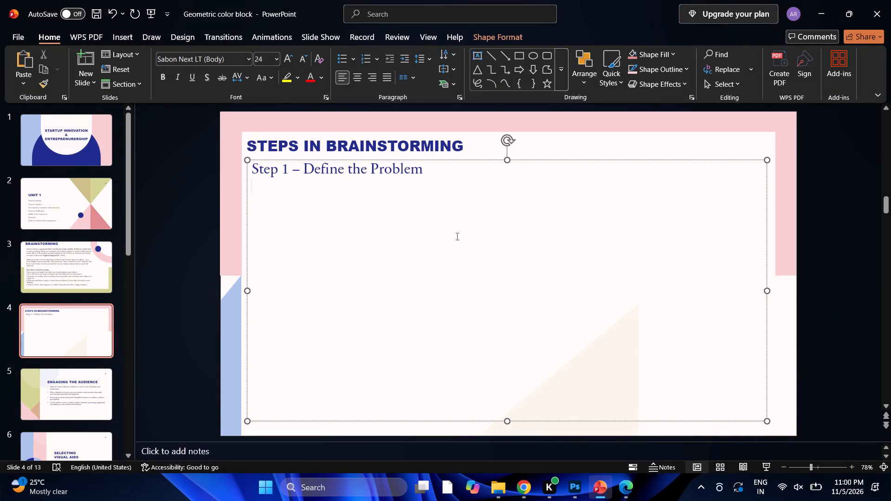
right_click(456, 235)
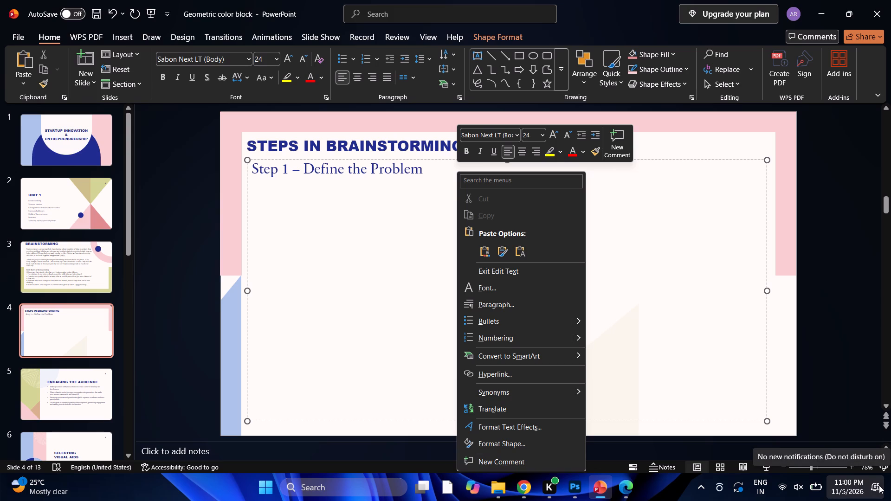
scroll(879, 473, up, 2)
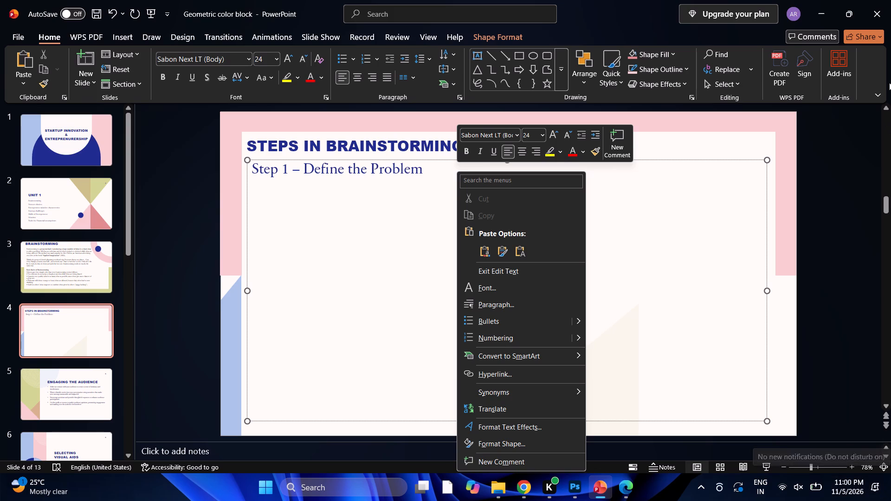
click(391, 211)
click(437, 161)
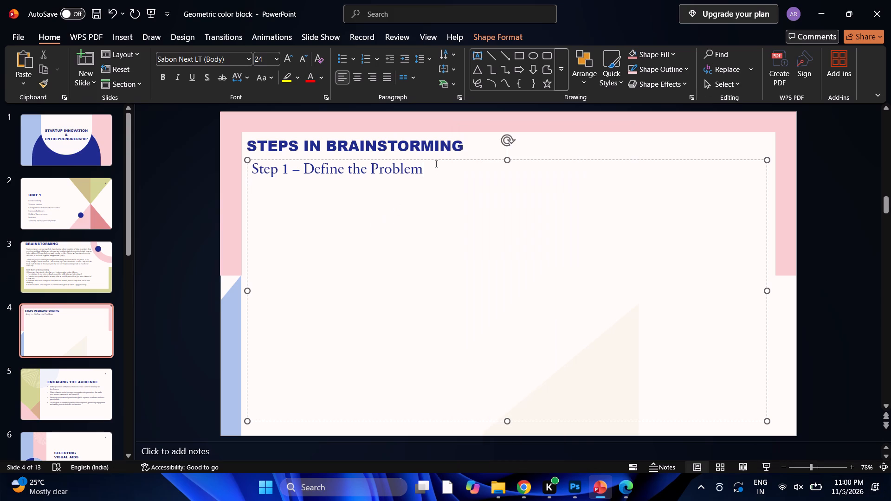
key(Return)
key(ctrl+v)
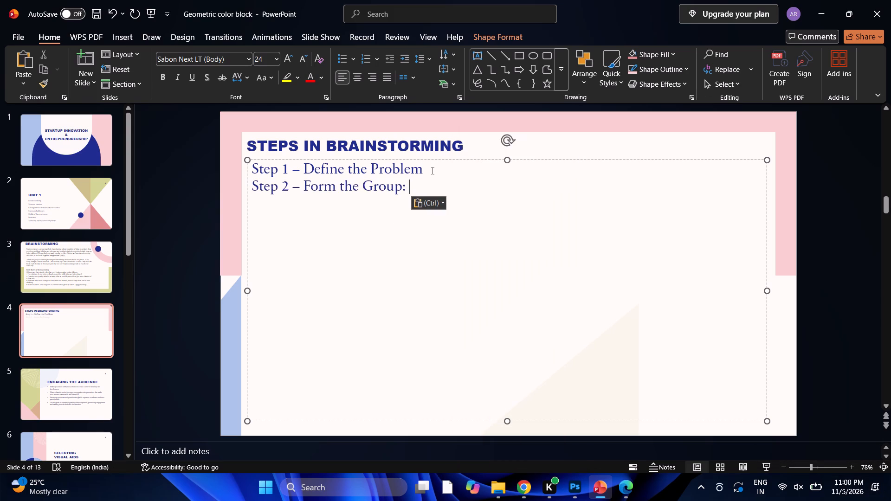
click(415, 188)
key(BackSpace)
key(BackSpace)
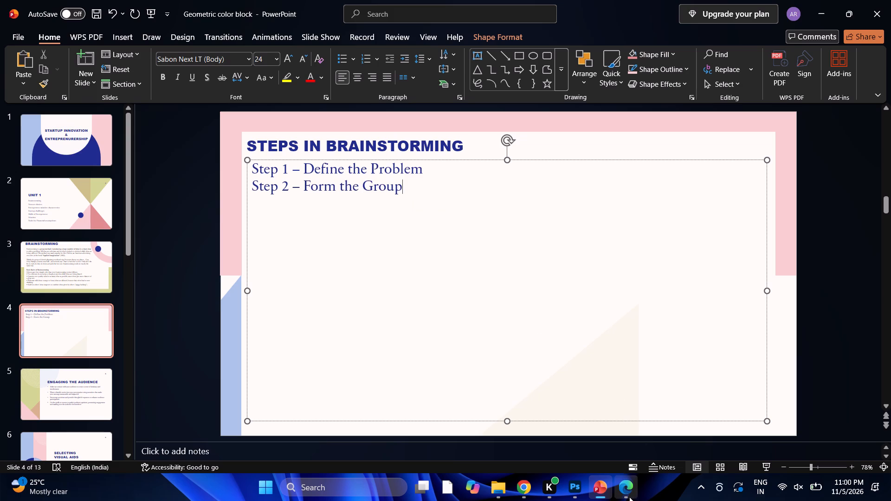
Copy "Step 3 – Prepare:" from the PDF in Edge and add it directly below the Step 2 line in PowerPoint, without colon or blank line between.
click(629, 497)
triple_click(258, 420)
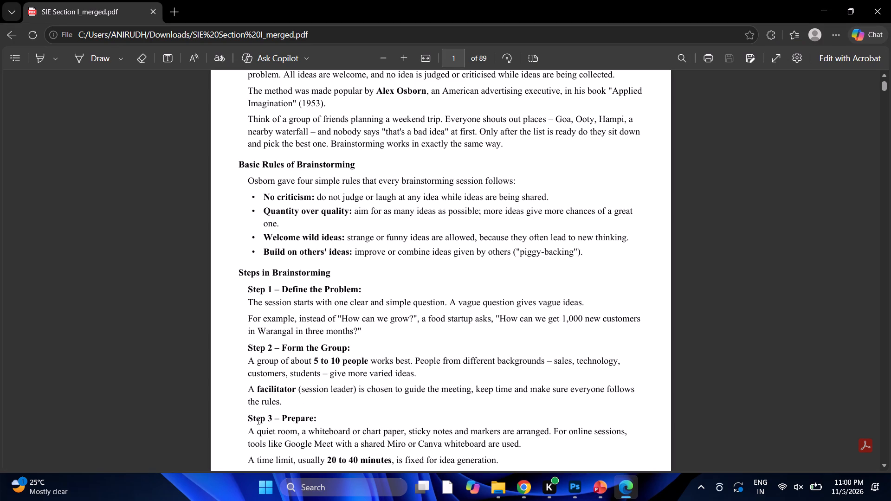
key(ctrl+c)
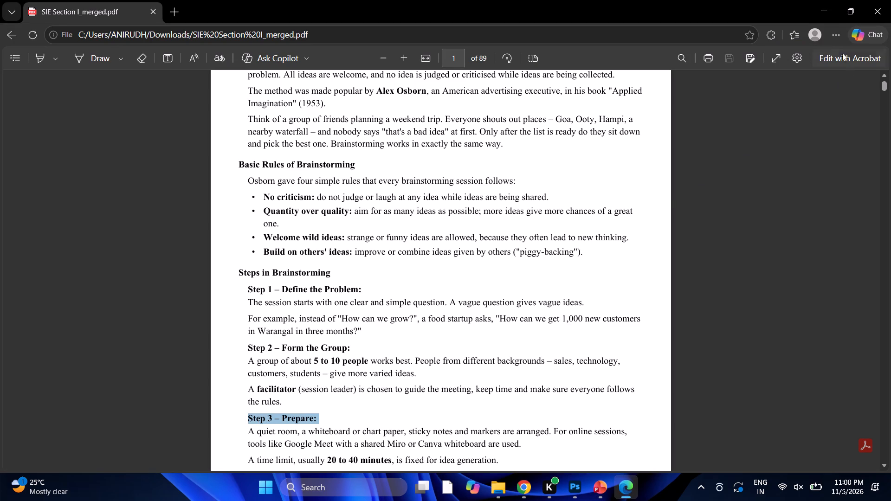
click(826, 7)
click(437, 196)
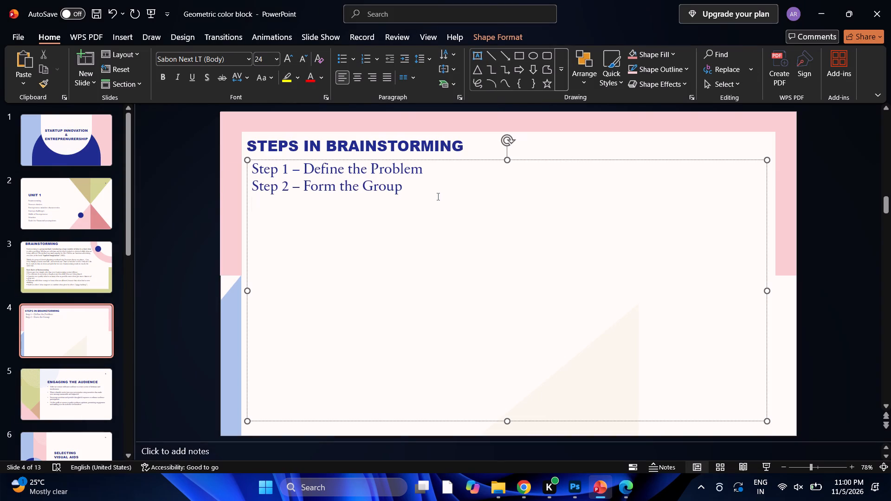
key(Return)
key(ctrl+v)
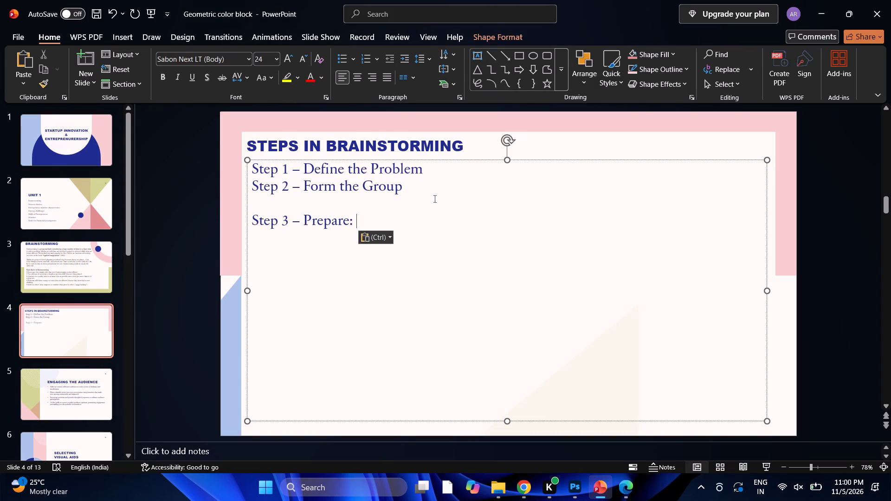
key(BackSpace)
key(BackSpace)
click(361, 203)
key(BackSpace)
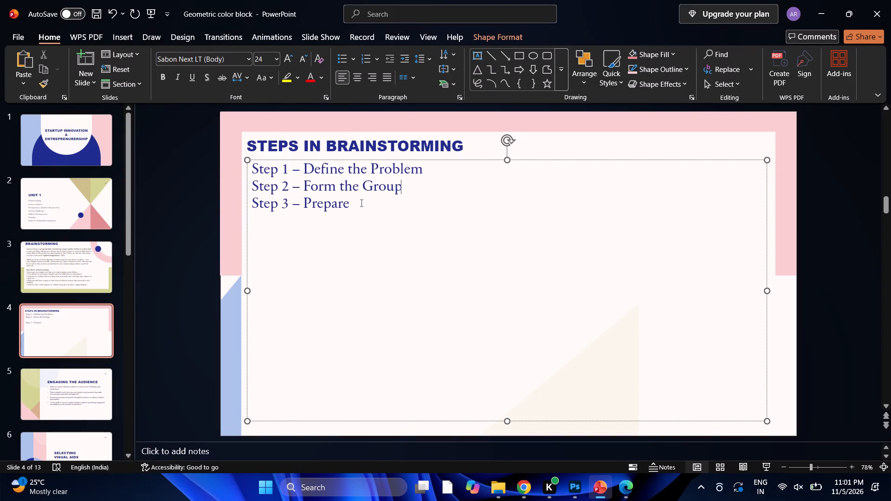
key(Down)
key(Return)
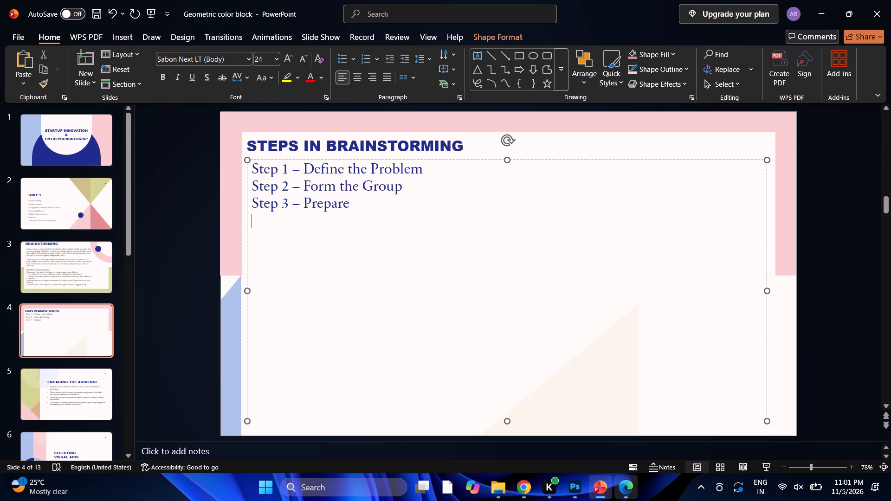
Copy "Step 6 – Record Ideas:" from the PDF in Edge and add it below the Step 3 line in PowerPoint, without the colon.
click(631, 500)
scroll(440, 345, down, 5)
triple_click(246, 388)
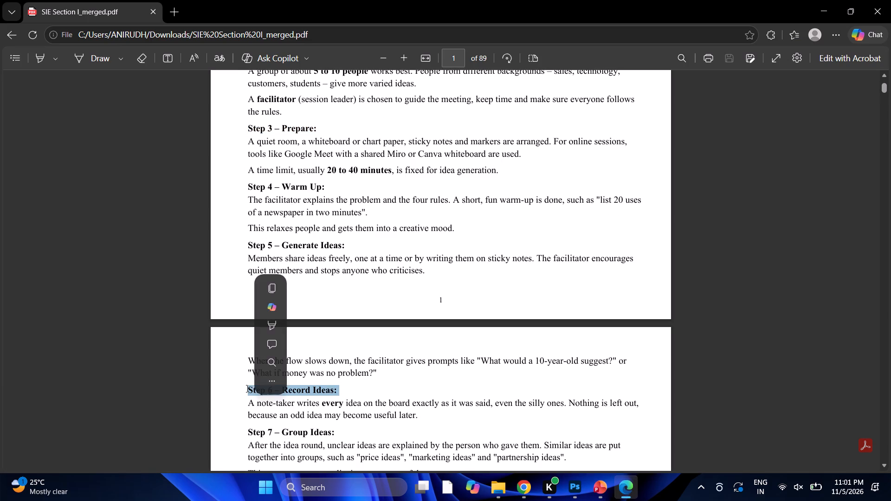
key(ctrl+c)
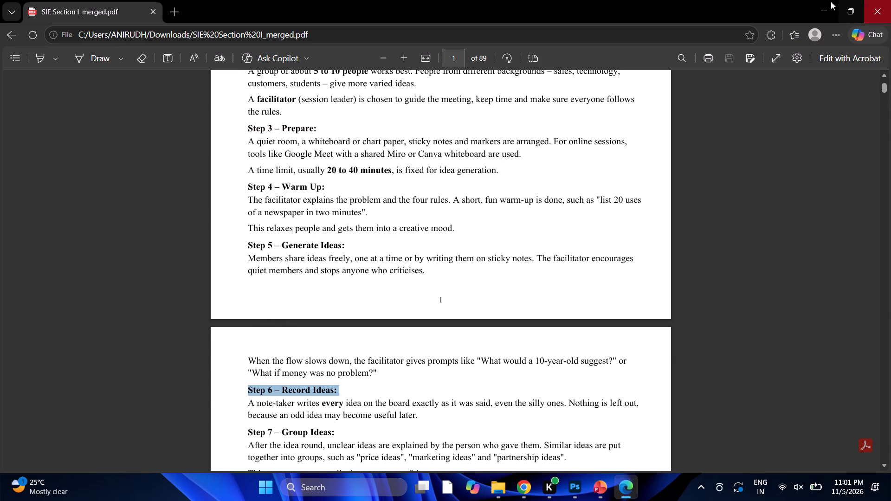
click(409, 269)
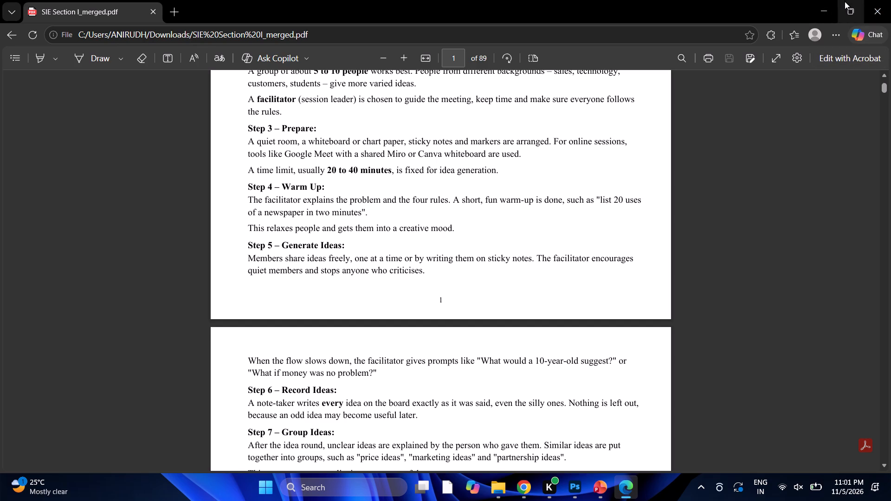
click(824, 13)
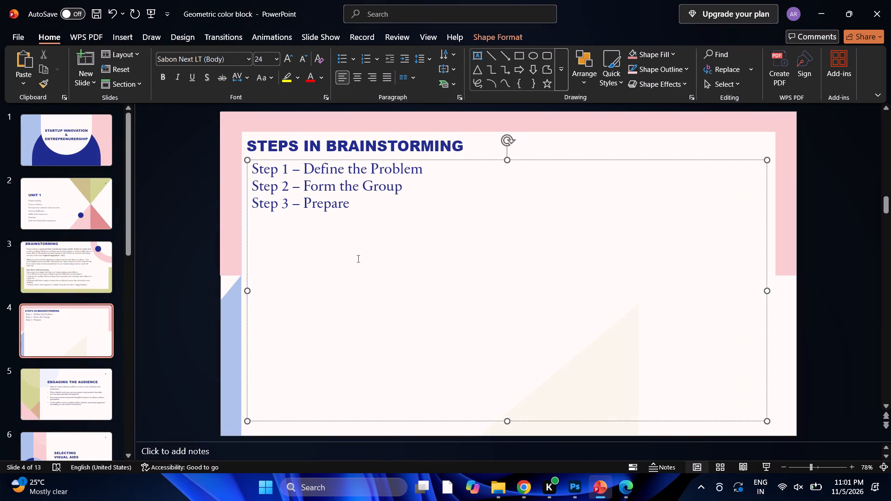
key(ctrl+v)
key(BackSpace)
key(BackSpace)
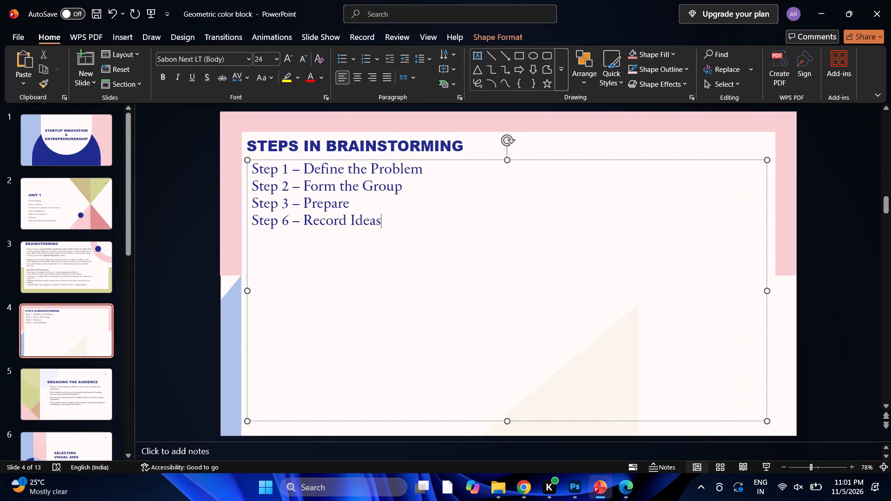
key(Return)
Copy "Step 4 – Warm Up:" from the PDF in Edge and replace the "Step 6 – Record Ideas" line in PowerPoint with it, without the colon.
click(616, 489)
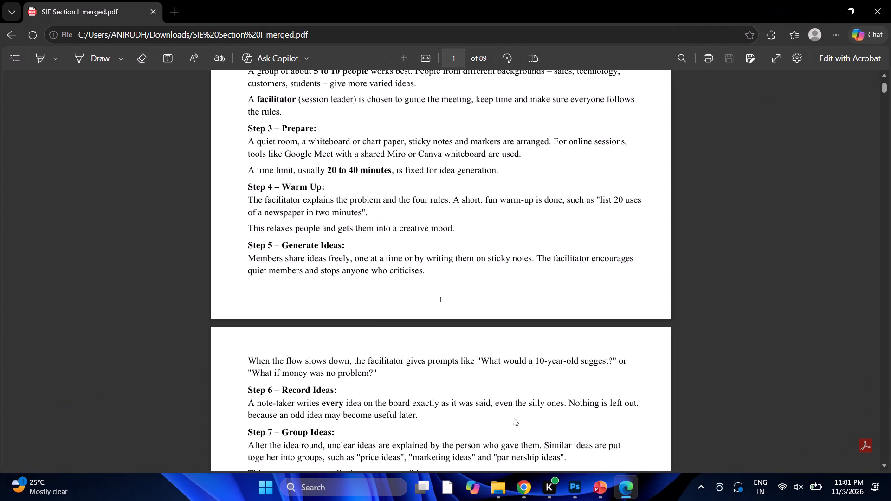
triple_click(303, 190)
ctrl+triple_click(303, 189)
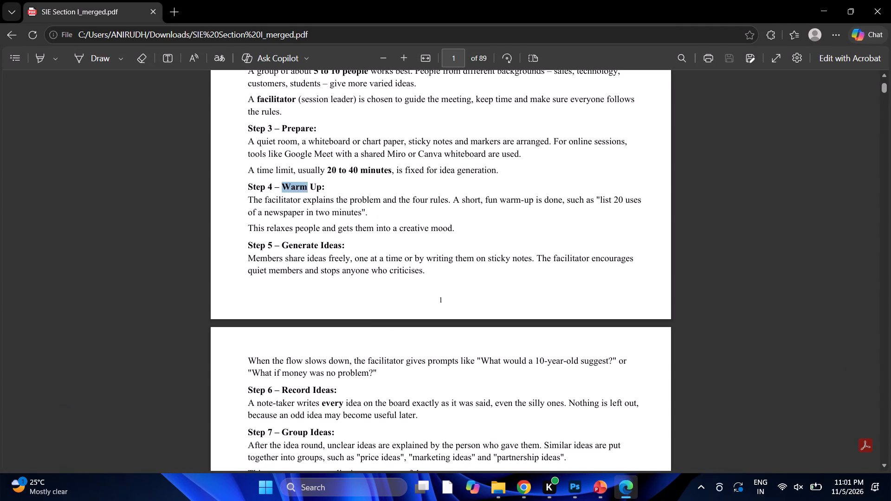
key(ctrl+c)
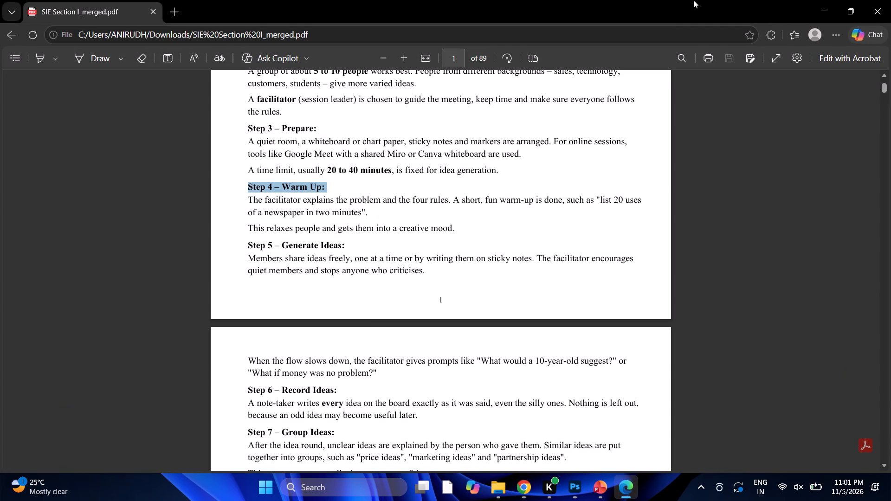
click(825, 16)
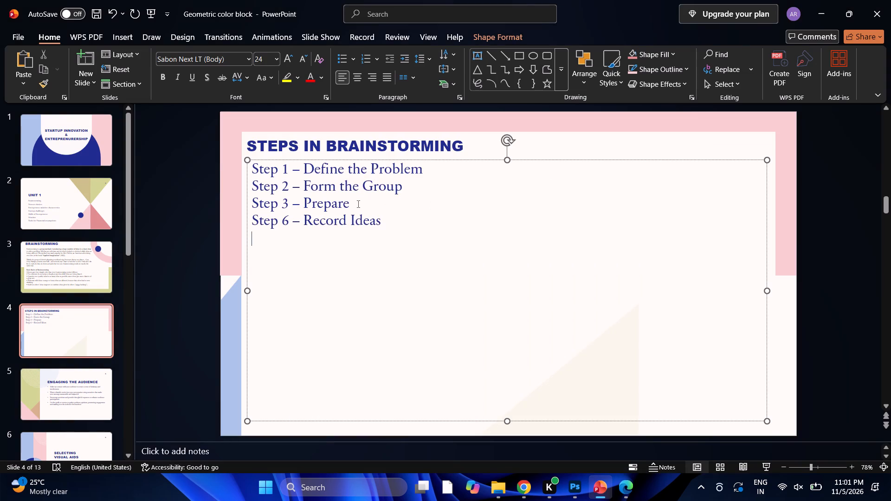
triple_click(355, 214)
click(356, 214)
key(ctrl+v)
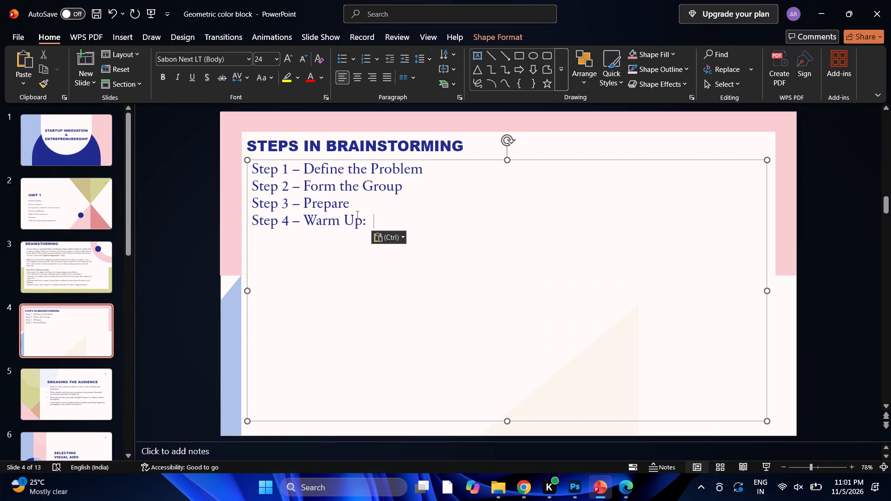
key(BackSpace)
key(BackSpace)
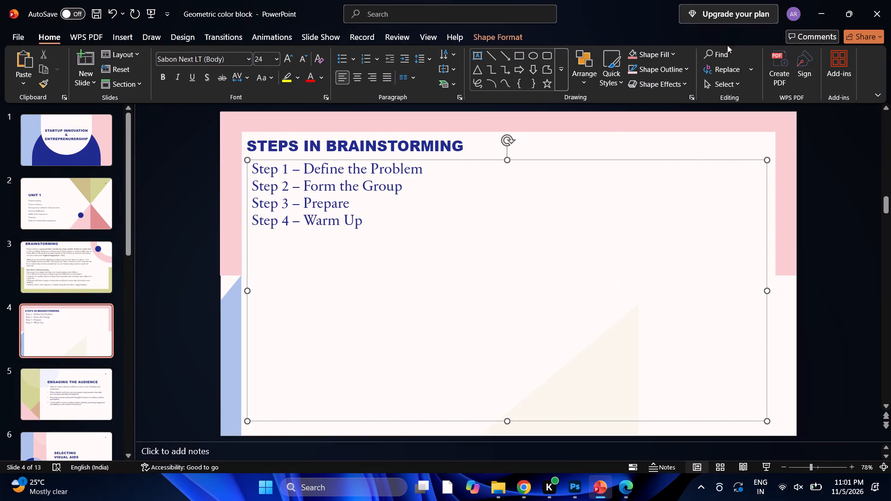
Copy "Step 5 – Generate Ideas:" from the PDF in Edge and add it below the Step 4 line in PowerPoint, without the colon.
click(828, 0)
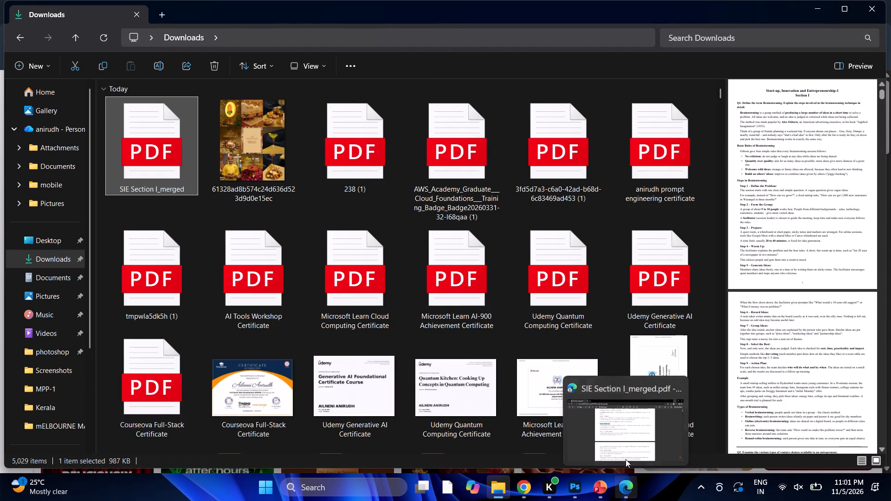
click(627, 447)
click(312, 254)
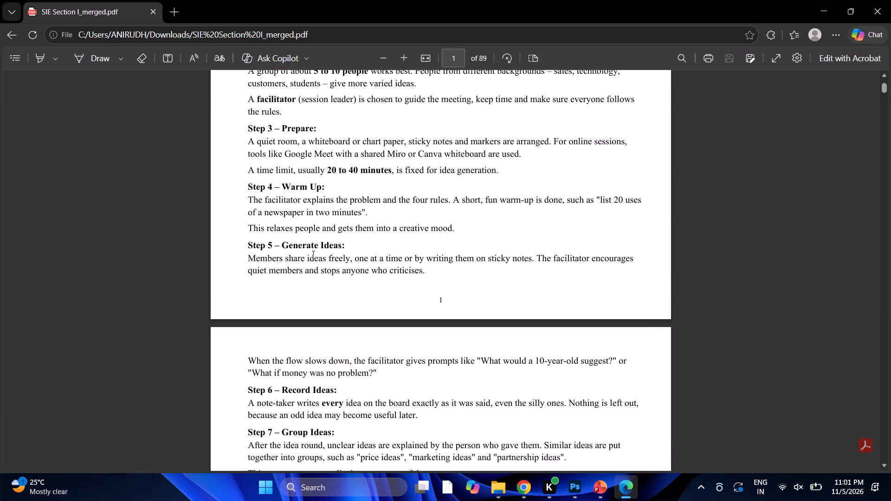
triple_click(312, 254)
double_click(312, 253)
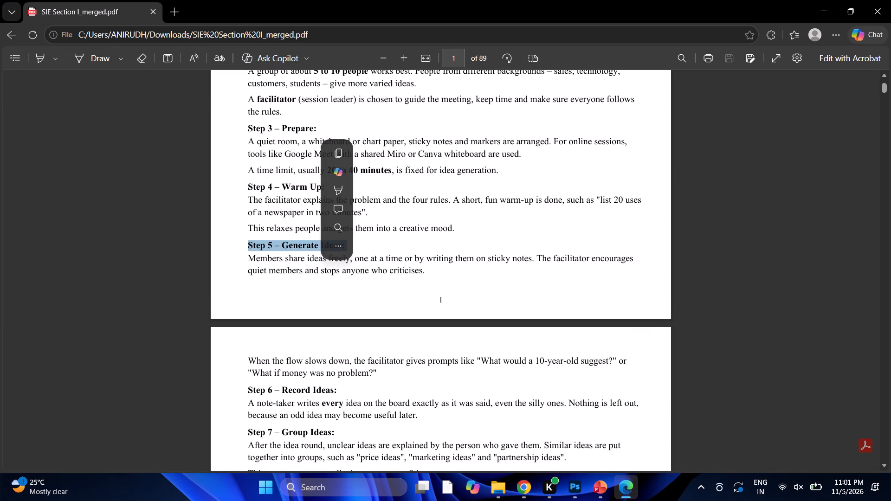
key(ctrl+c)
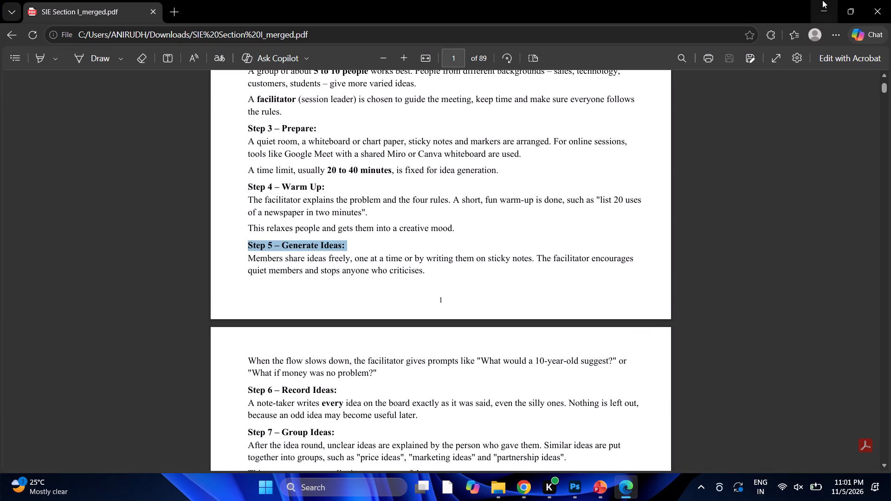
click(822, 0)
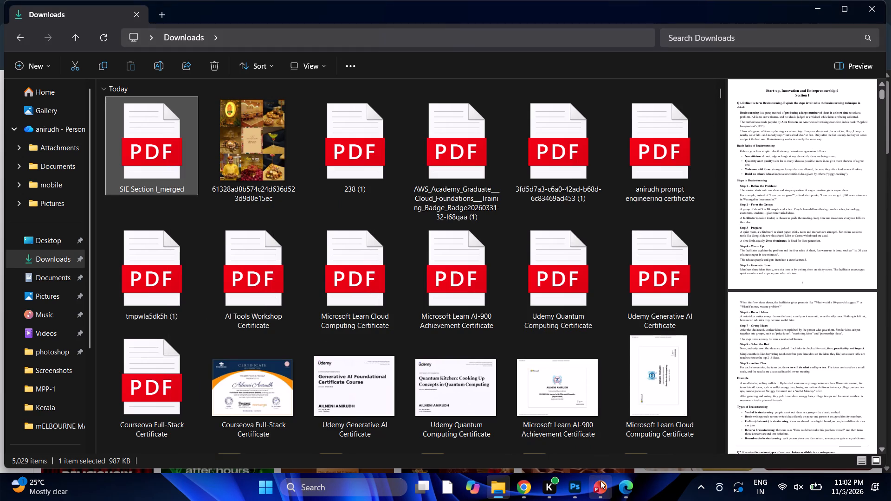
click(600, 481)
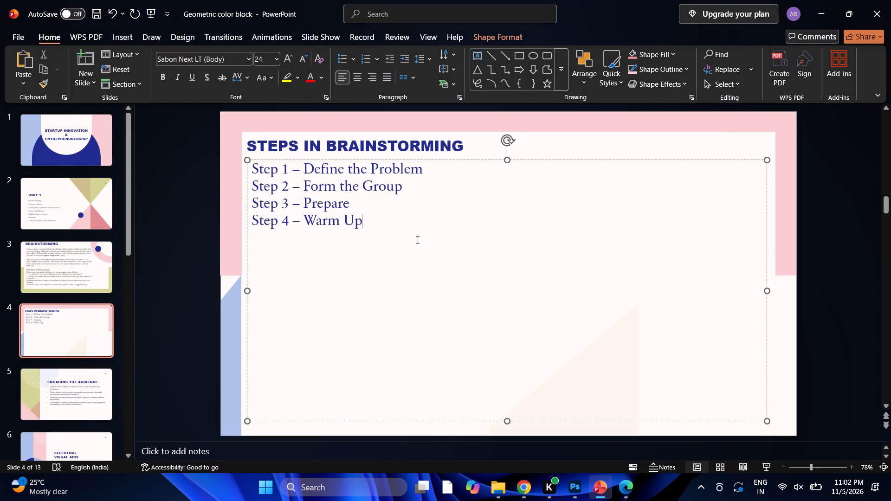
key(Return)
key(ctrl+v)
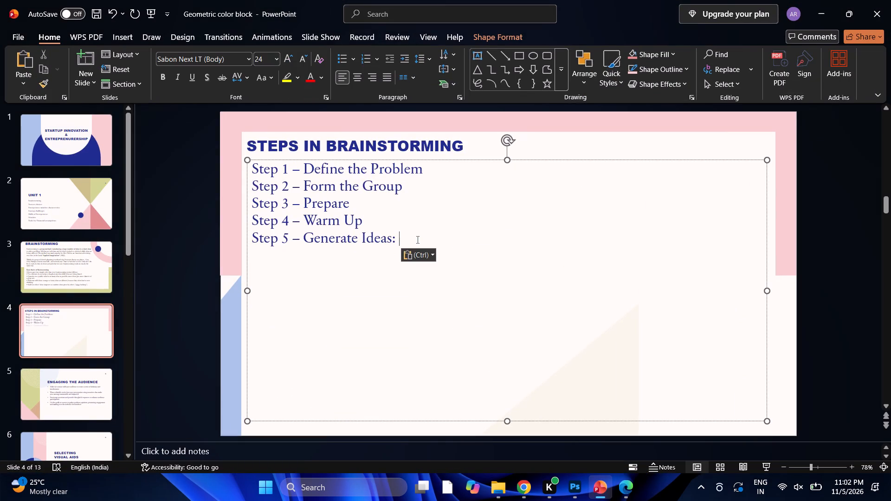
key(BackSpace)
key(BackSpace)
key(Return)
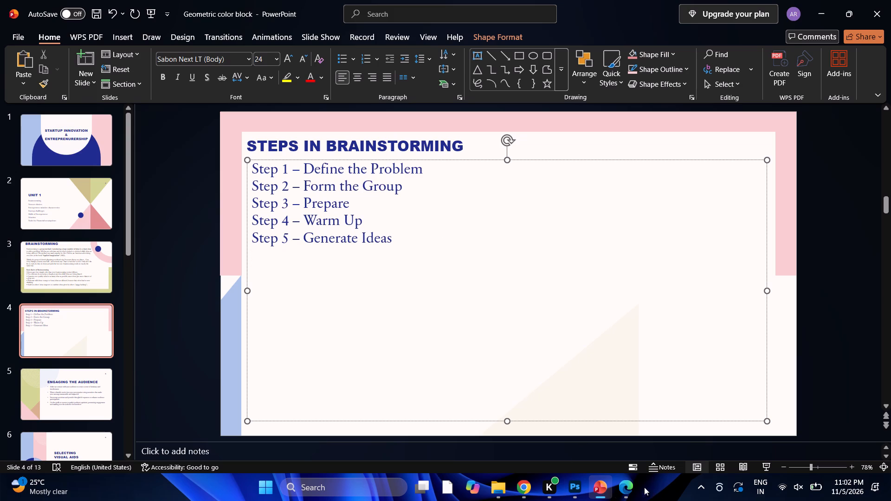
Copy "Step 6 – Record Ideas:" from the PDF in Edge and add it below the Step 5 line in PowerPoint, without the colon.
click(631, 487)
triple_click(302, 394)
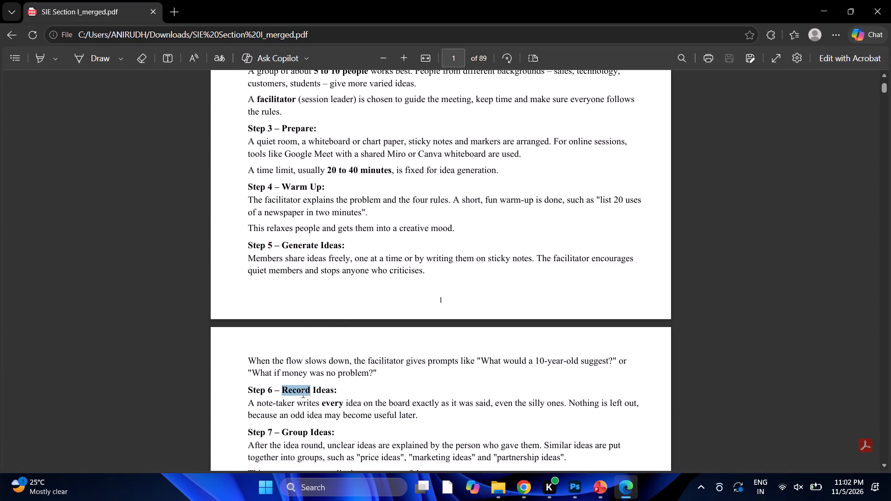
key(ctrl+c)
click(310, 387)
click(819, 19)
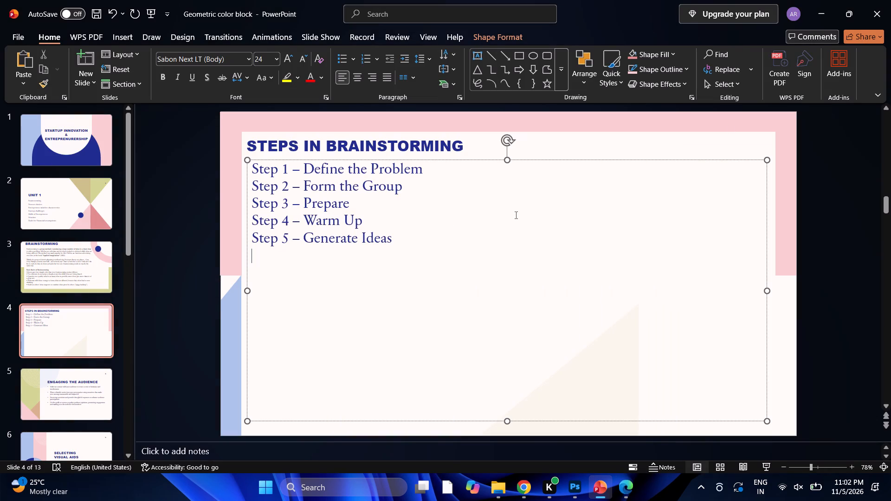
key(ctrl+v)
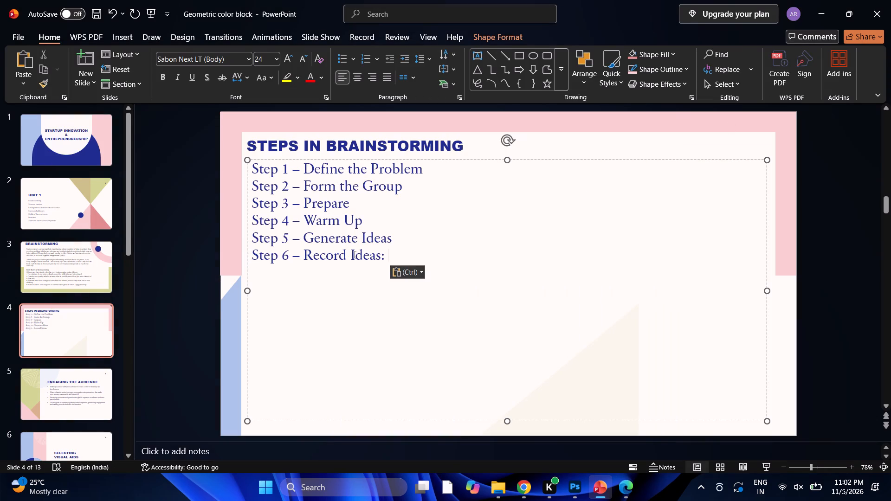
key(BackSpace)
key(BackSpace)
key(Return)
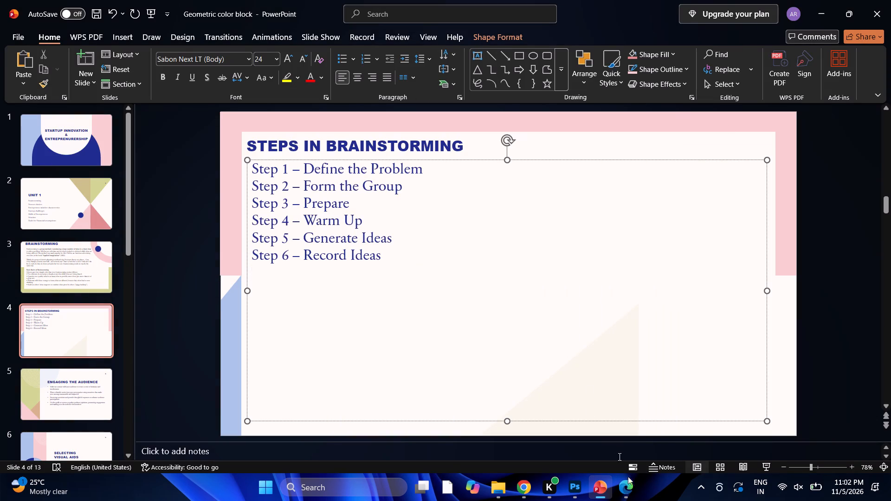
Copy "Step 7 – Group Ideas:" from the PDF in Edge and add it below the Step 6 line in PowerPoint, without the colon.
click(631, 491)
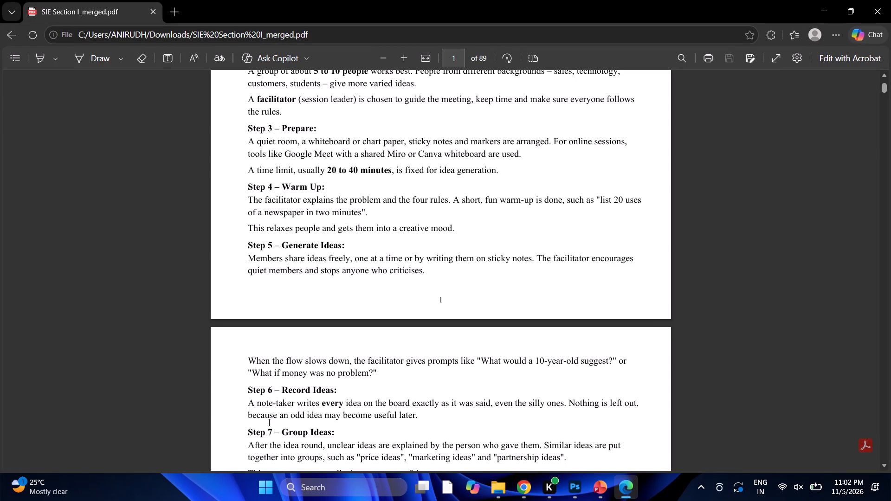
triple_click(273, 432)
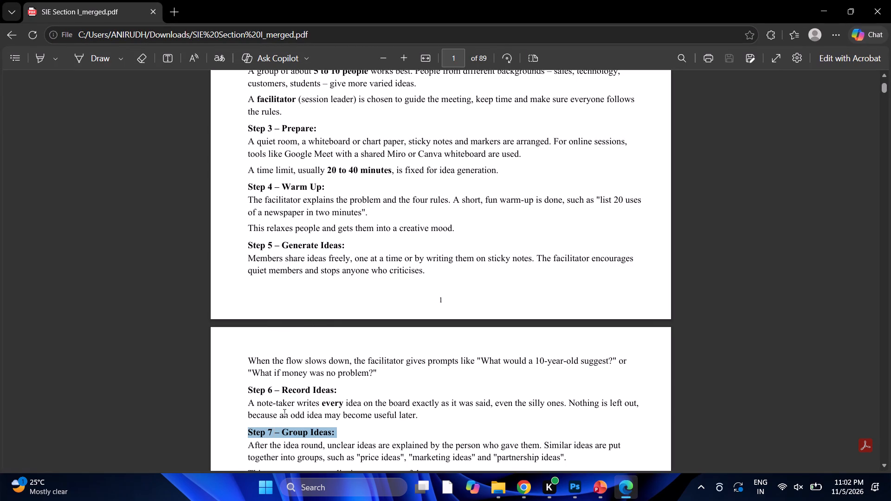
key(ctrl+c)
click(625, 353)
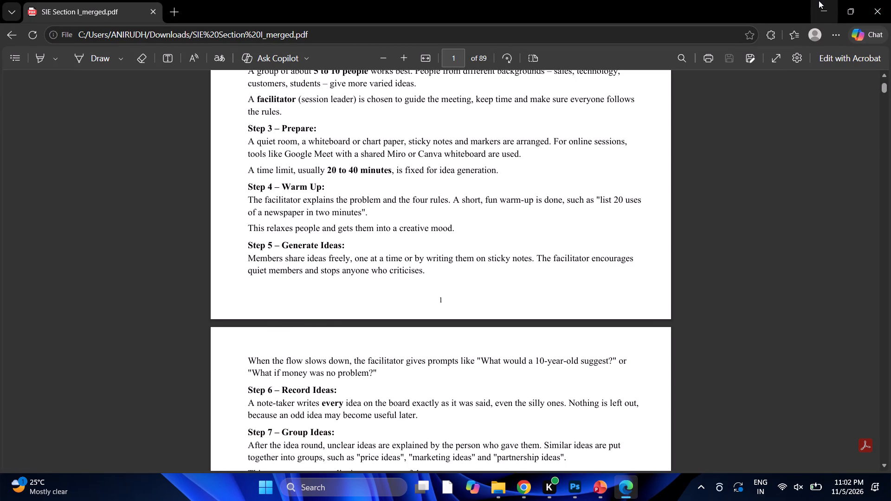
scroll(594, 235, down, 4)
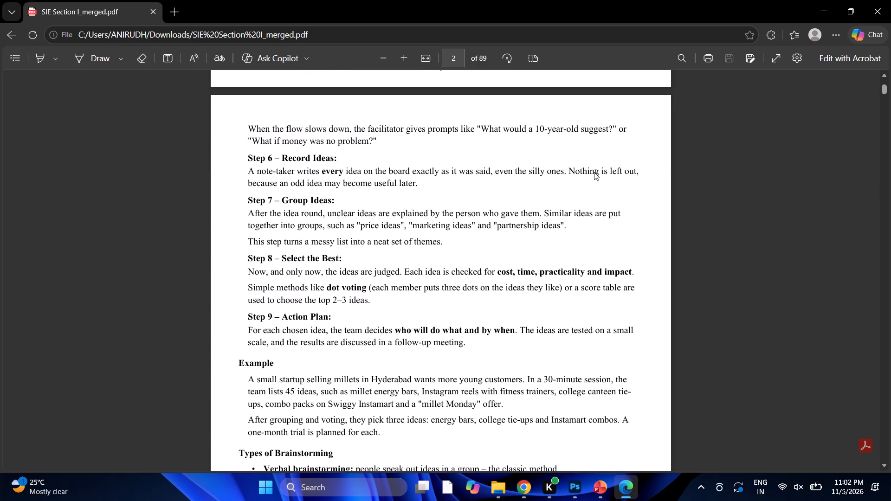
click(814, 2)
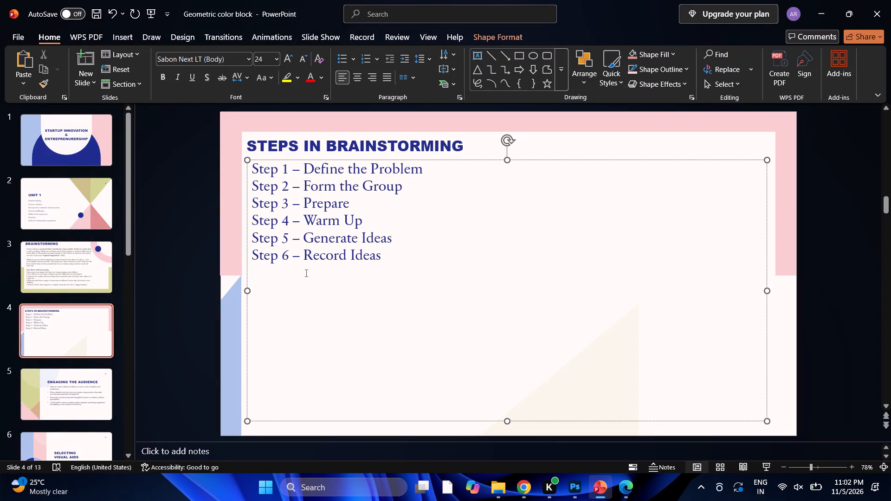
key(ctrl+v)
key(BackSpace)
key(BackSpace)
key(Return)
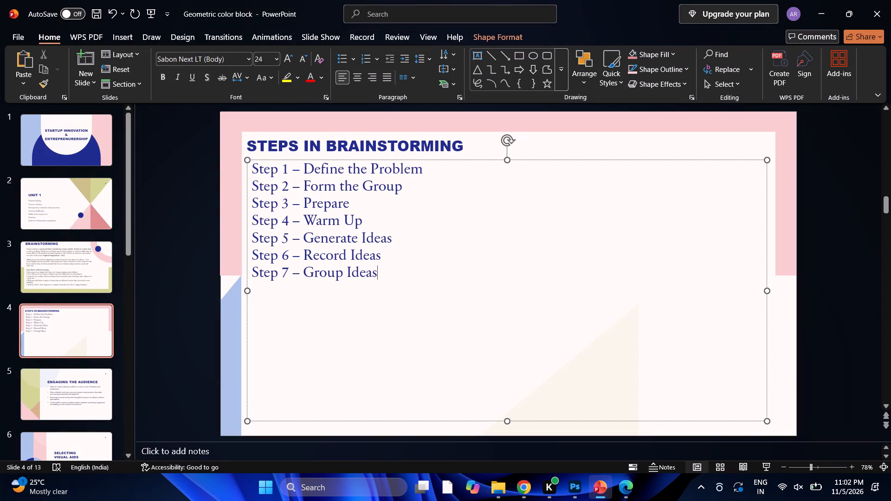
Copy "Step 8 – Select the Best:" from the PDF in Edge and add it below the Step 7 line in PowerPoint, without the colon.
click(822, 7)
click(618, 494)
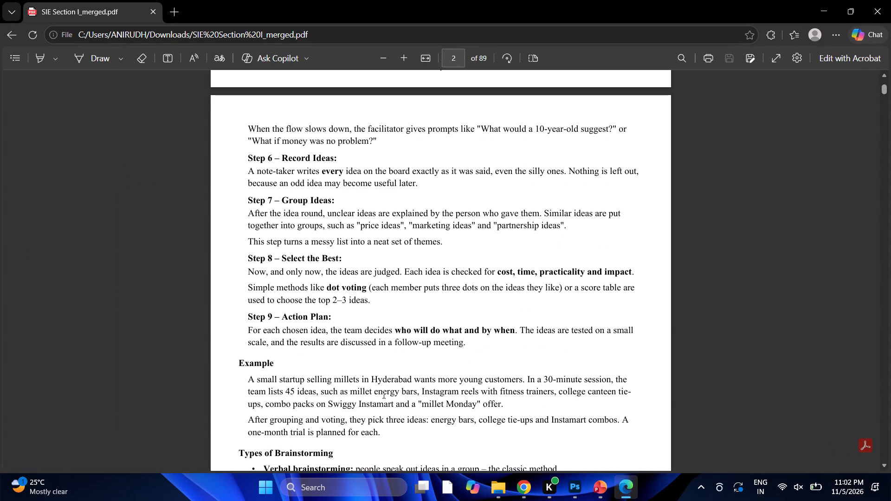
triple_click(303, 253)
double_click(301, 253)
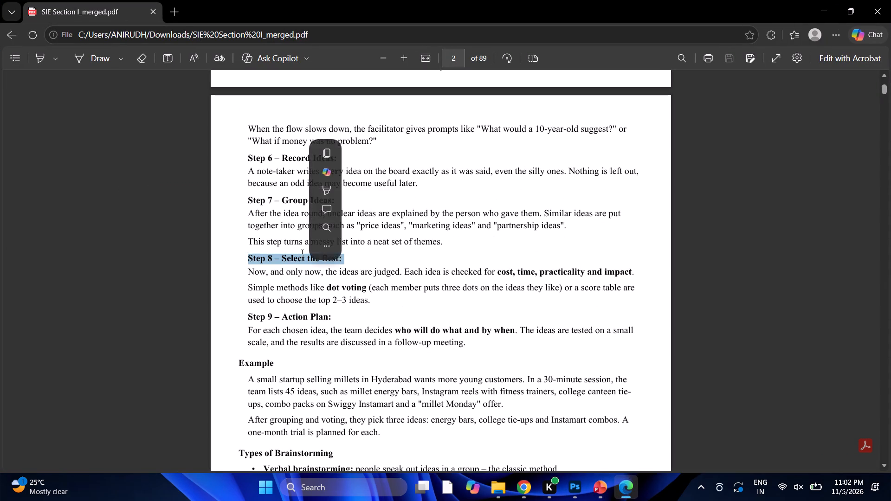
key(ctrl+c)
click(543, 225)
click(825, 4)
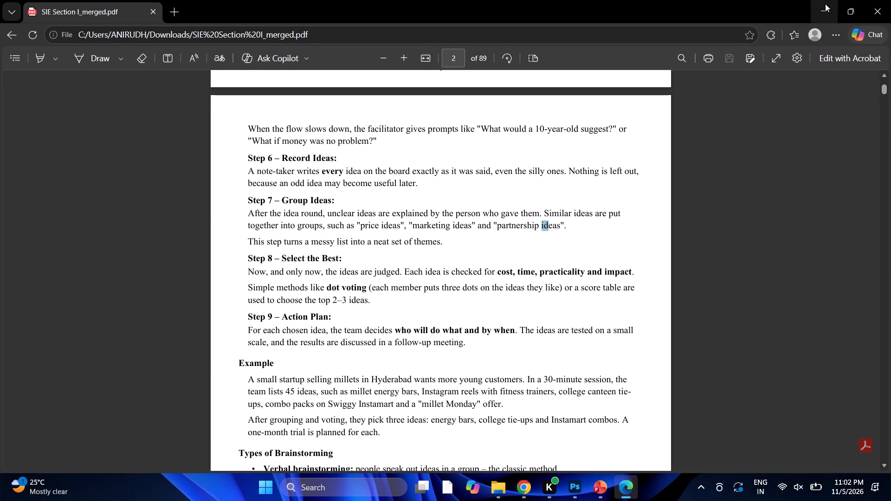
click(625, 480)
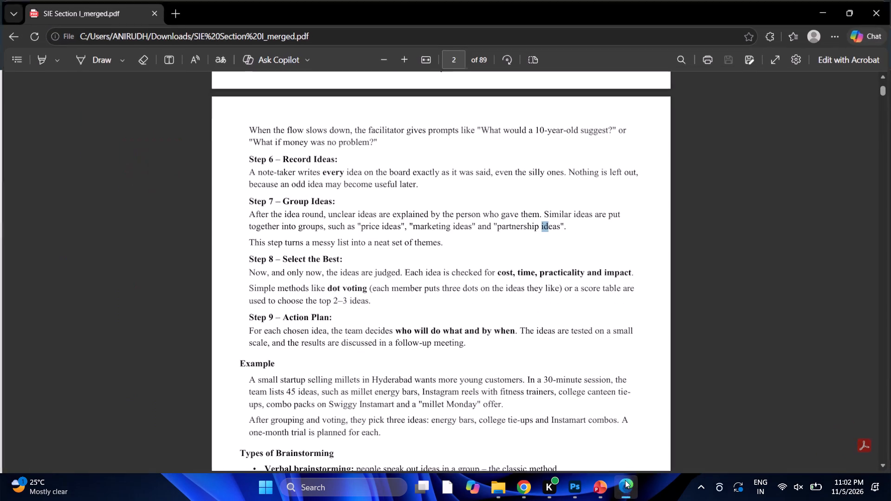
click(606, 483)
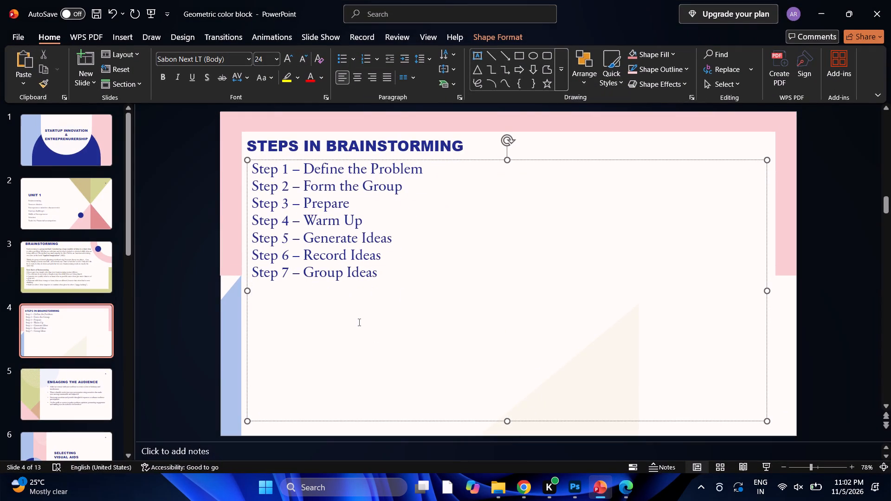
key(ctrl+v)
key(BackSpace)
key(BackSpace)
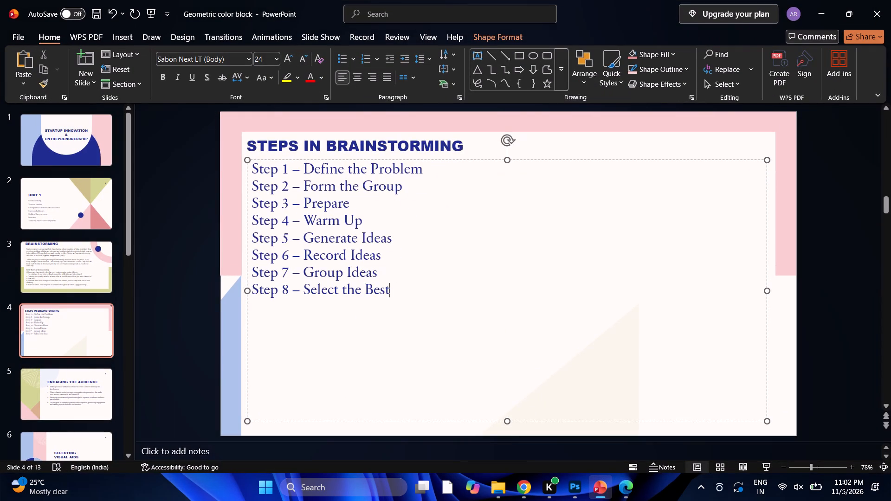
key(Return)
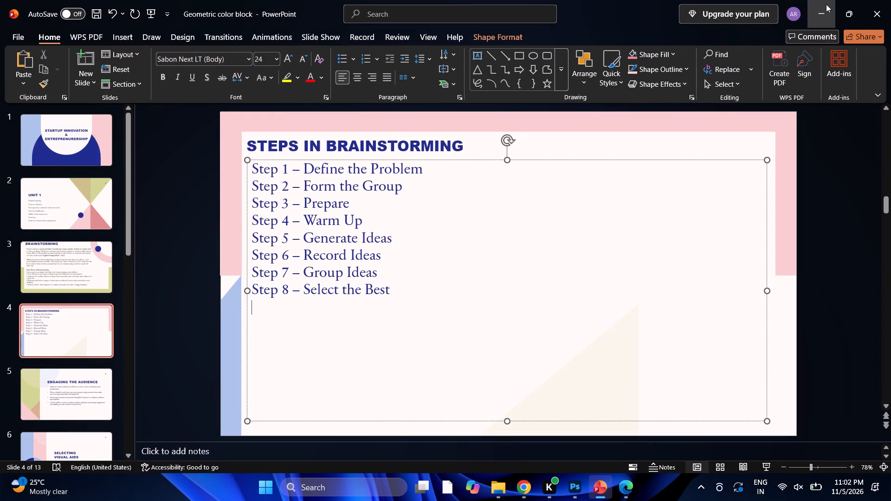
Copy "Step 9 – Action Plan:" from the PDF in Edge and add it below the Step 8 line in PowerPoint, without the colon.
click(826, 4)
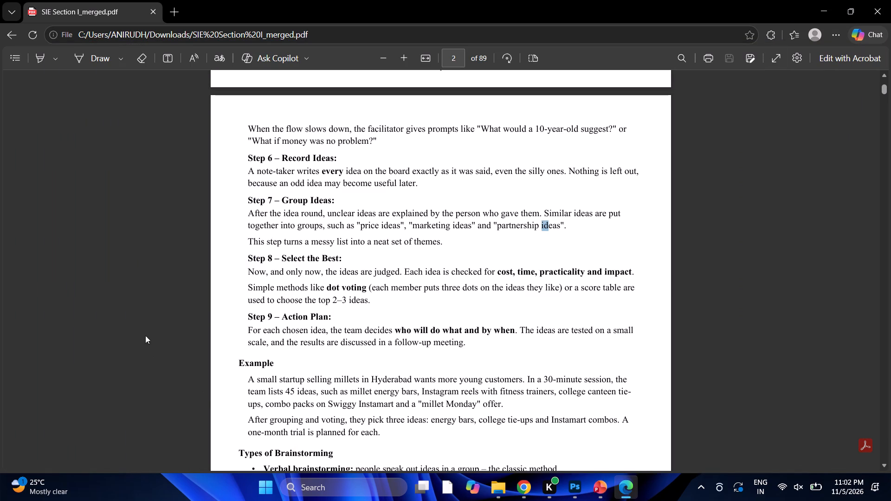
double_click(276, 324)
triple_click(290, 317)
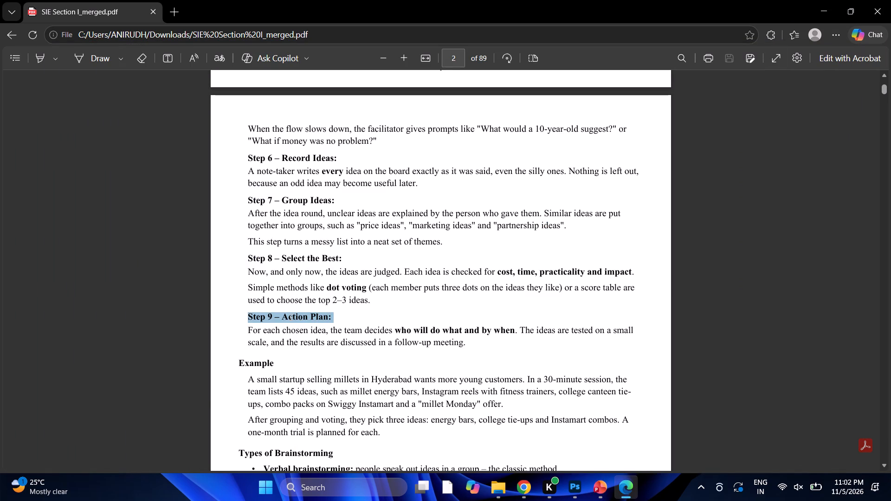
key(ctrl+c)
click(830, 3)
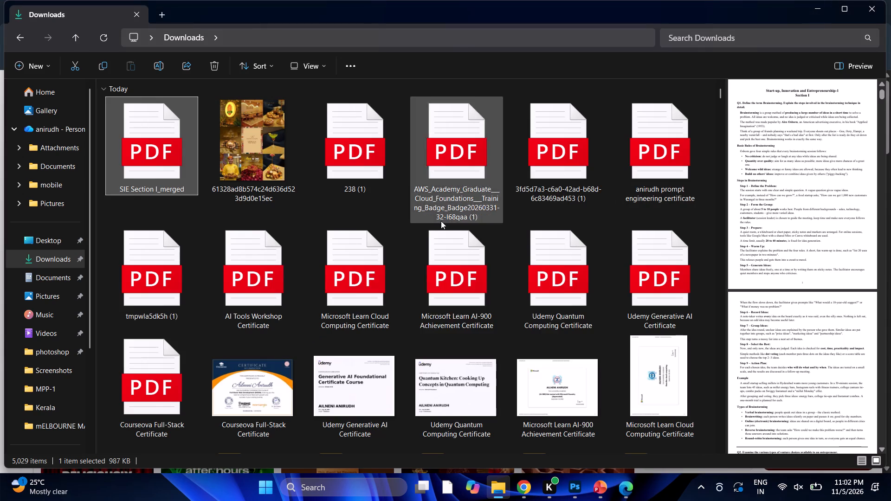
click(595, 482)
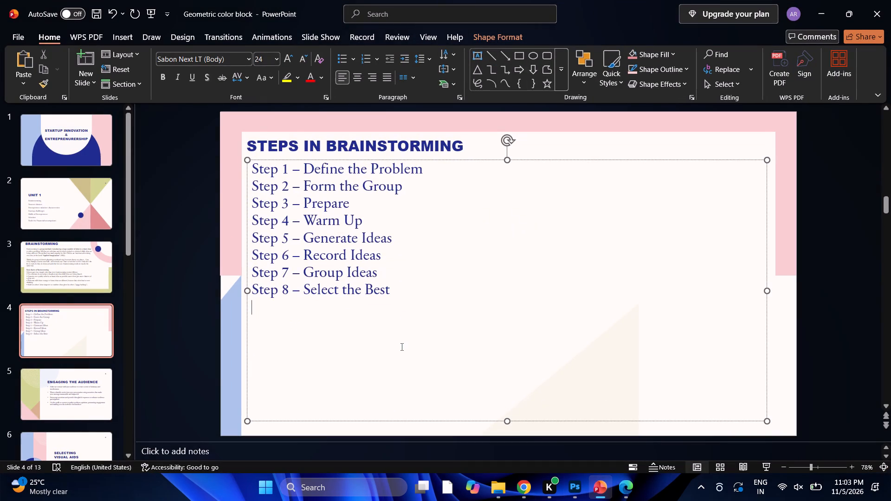
key(ctrl+v)
key(BackSpace)
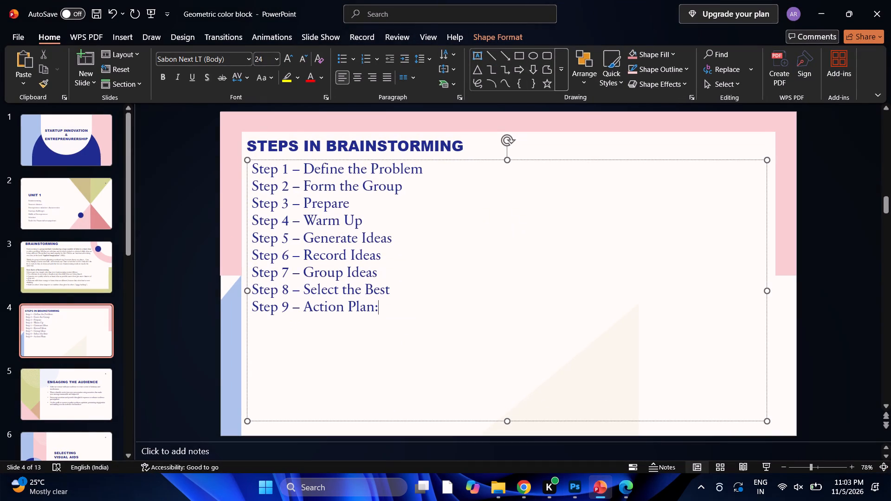
key(BackSpace)
key(Return)
Copy the Example section with both millet startup paragraphs from the PDF in Edge and paste it below the Step 9 line in PowerPoint.
click(822, 11)
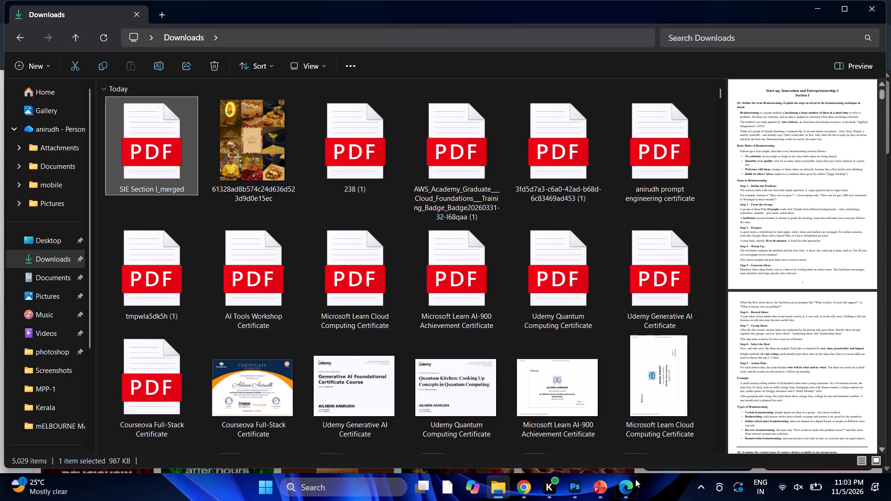
click(630, 488)
scroll(405, 354, down, 2)
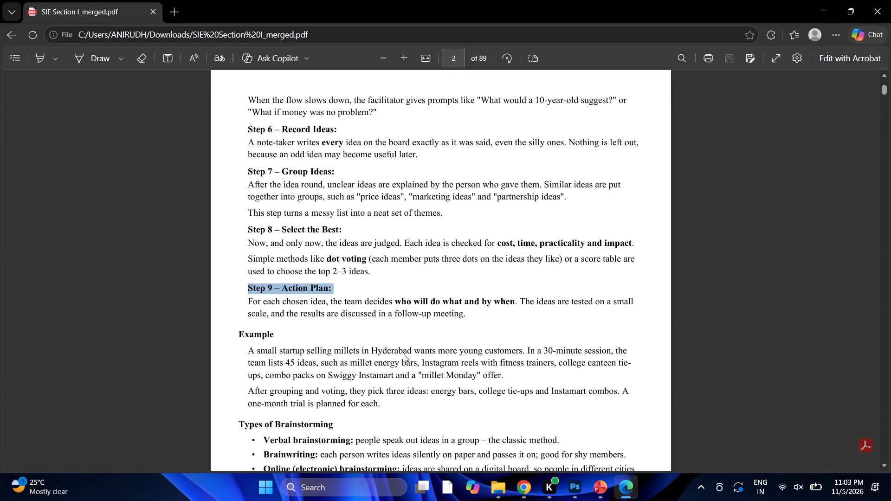
scroll(381, 353, down, 1)
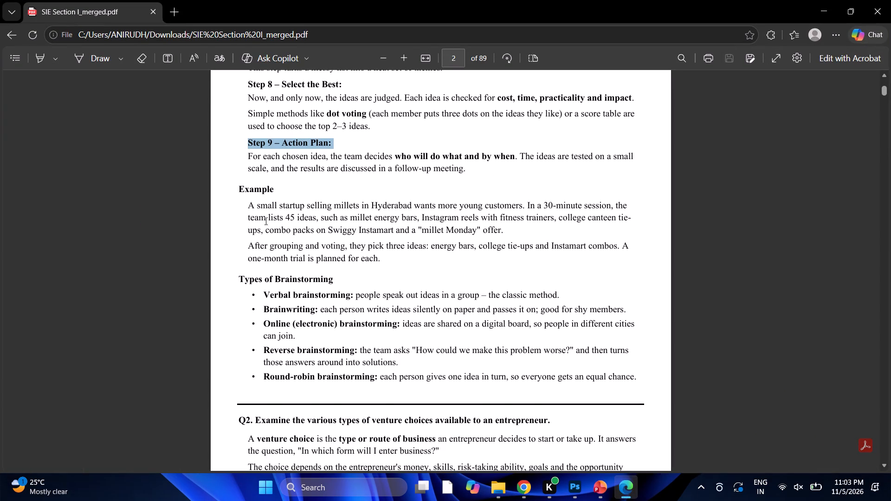
drag(238, 187, 623, 377)
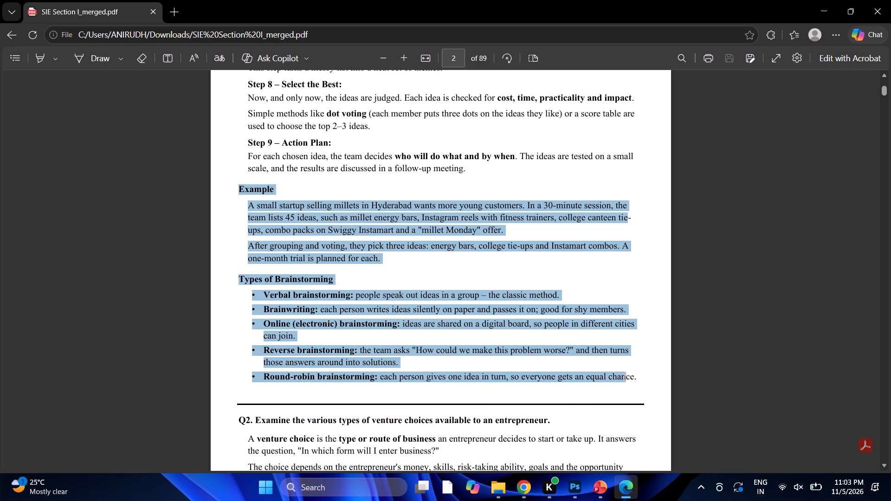
drag(623, 377, 385, 262)
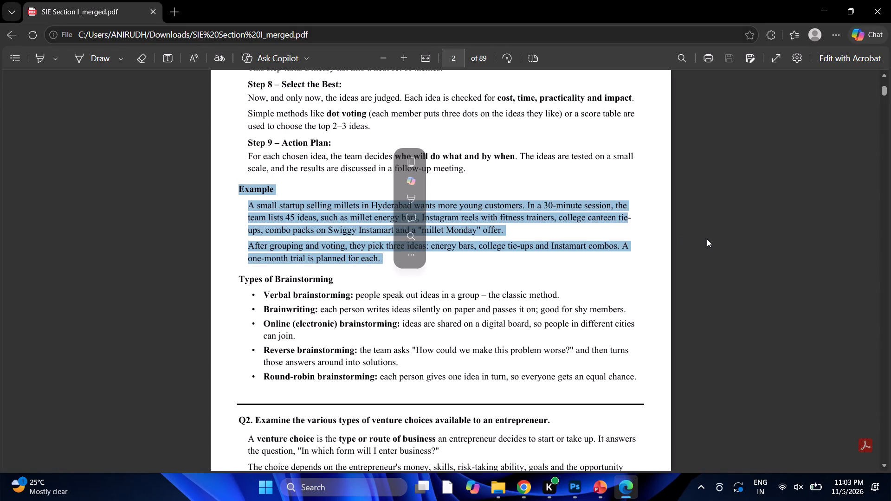
key(ctrl+c)
key(ctrl+c)
key(ctrl+c)
key(ctrl+c)
key(ctrl+c)
click(283, 282)
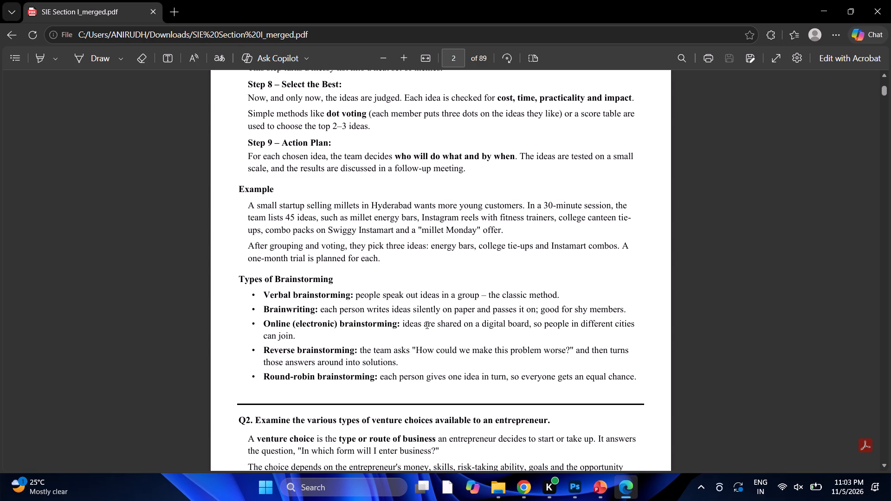
scroll(496, 315, up, 9)
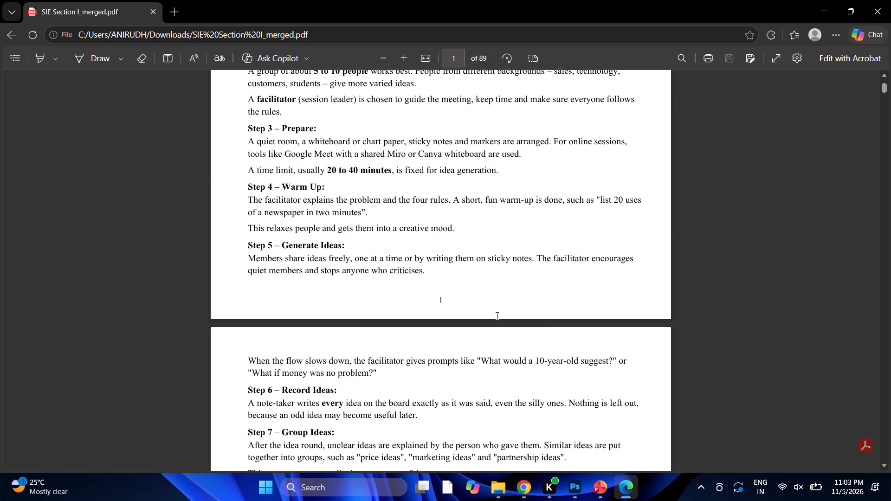
scroll(496, 315, up, 10)
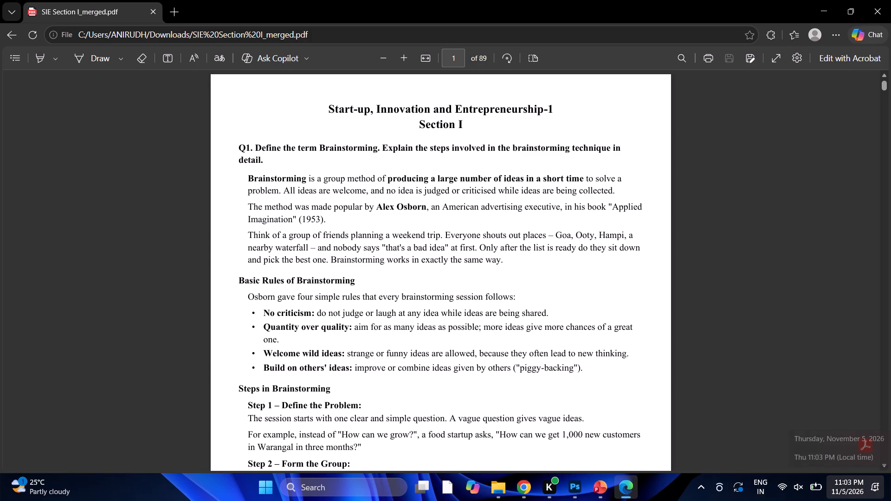
click(593, 488)
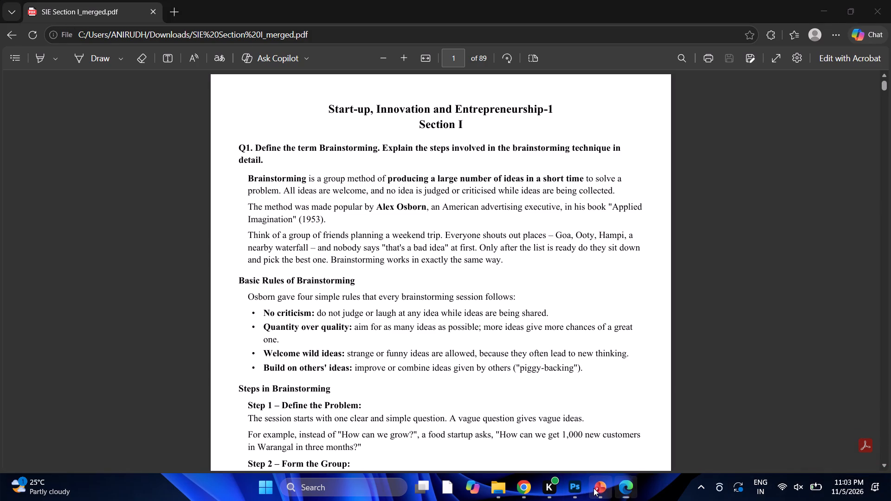
key(ctrl+v)
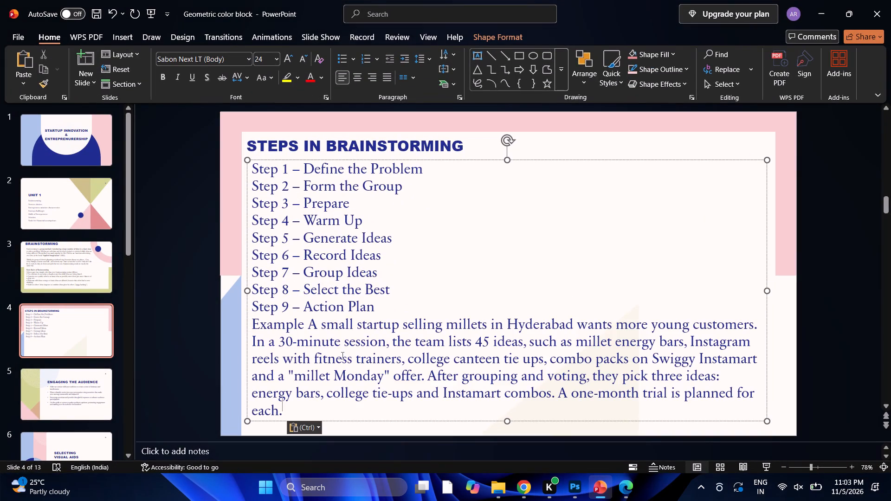
Make the word "Example" at the start of the pasted paragraph bold.
drag(307, 323, 240, 328)
click(161, 75)
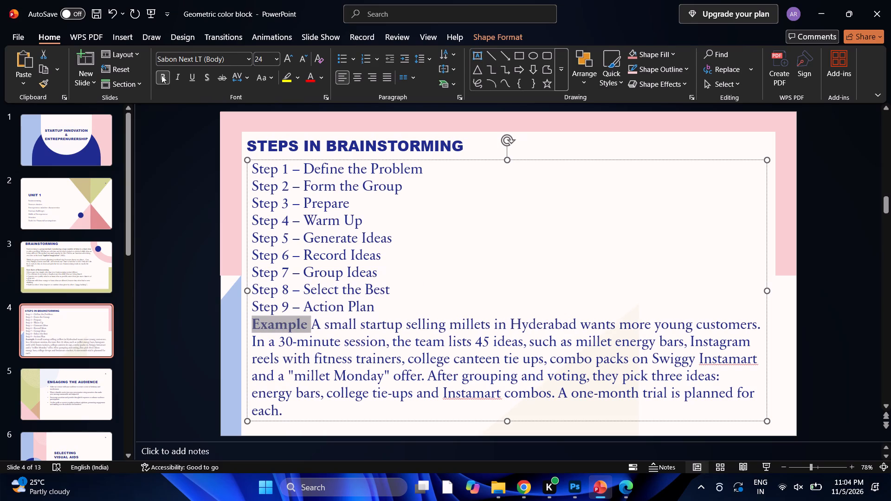